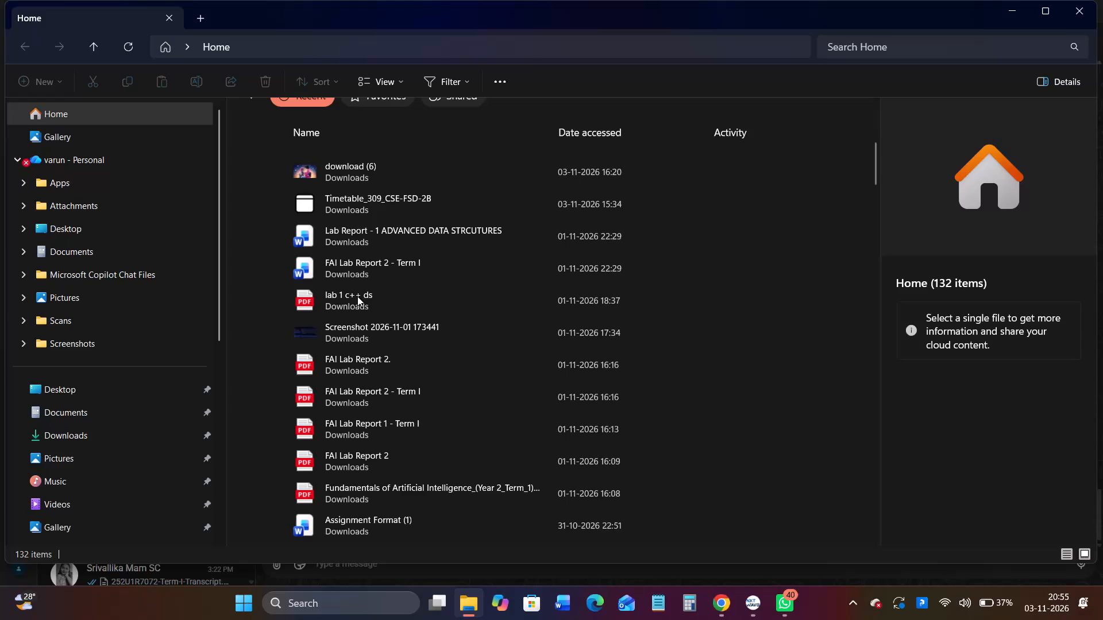
Open the "lab 1 c++ ds" PDF from the recent files in Word, just this once, and maximize the document window.
right_click(356, 305)
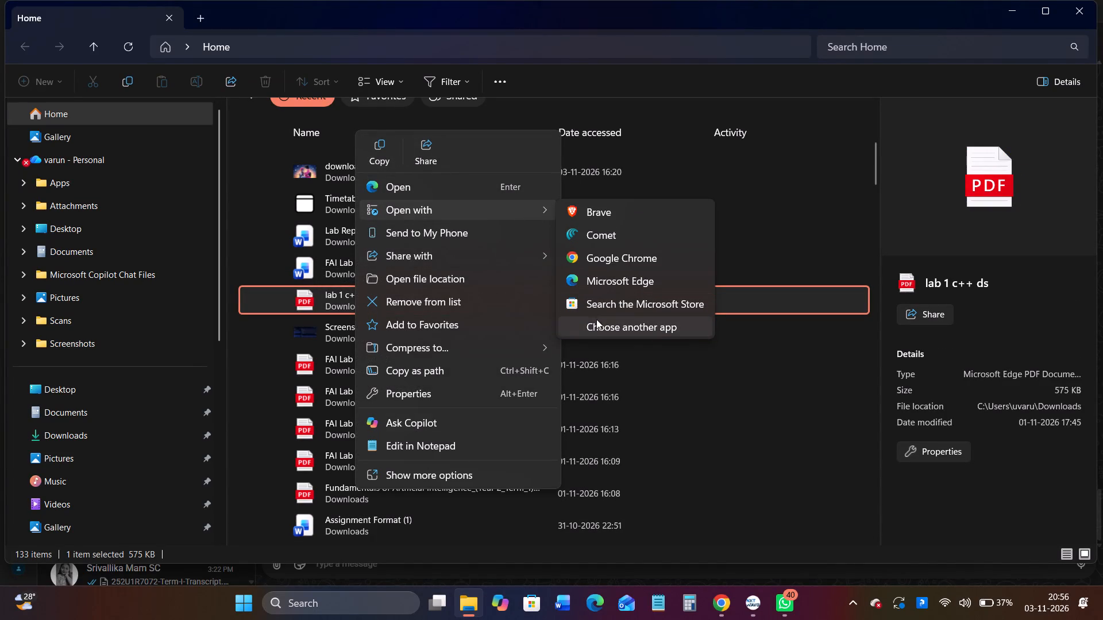
left_click(596, 323)
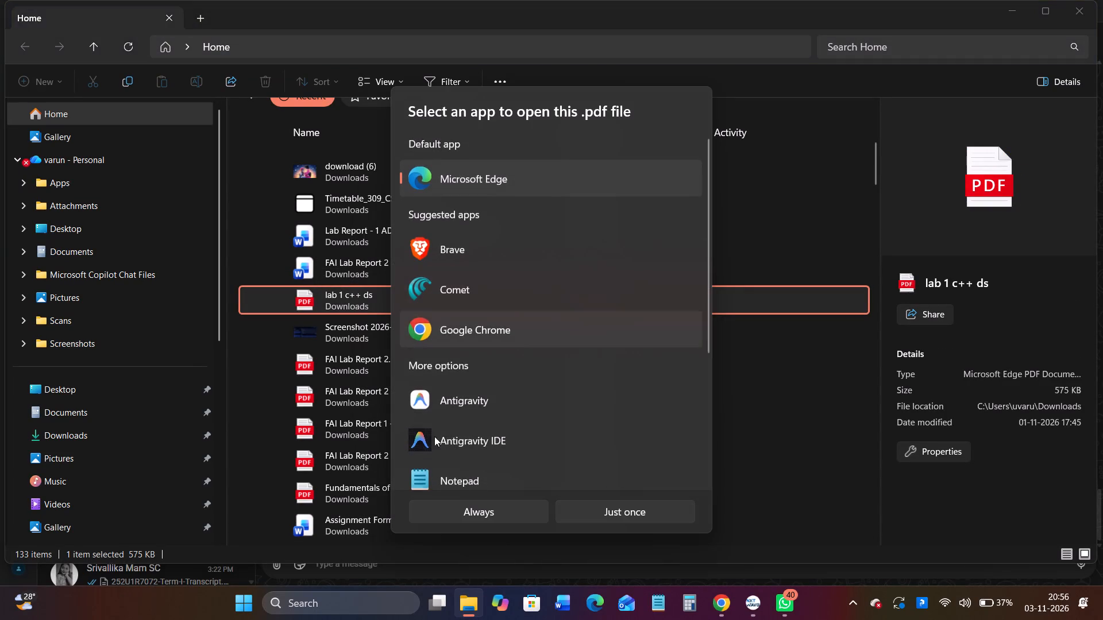
scroll(439, 449, "down", 6)
left_click(466, 410)
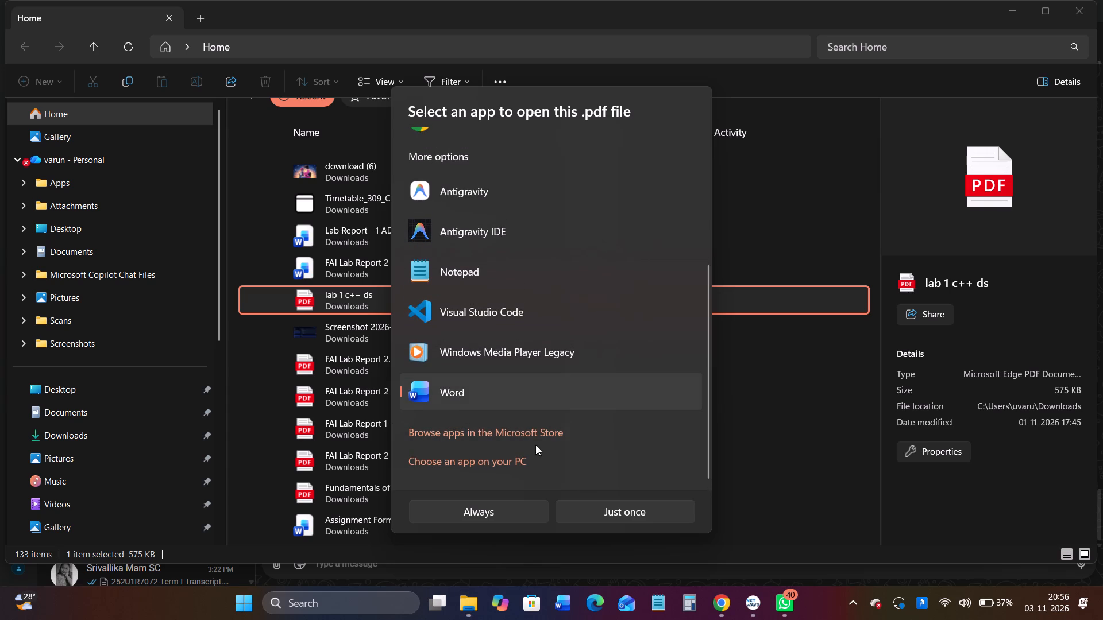
left_click(604, 507)
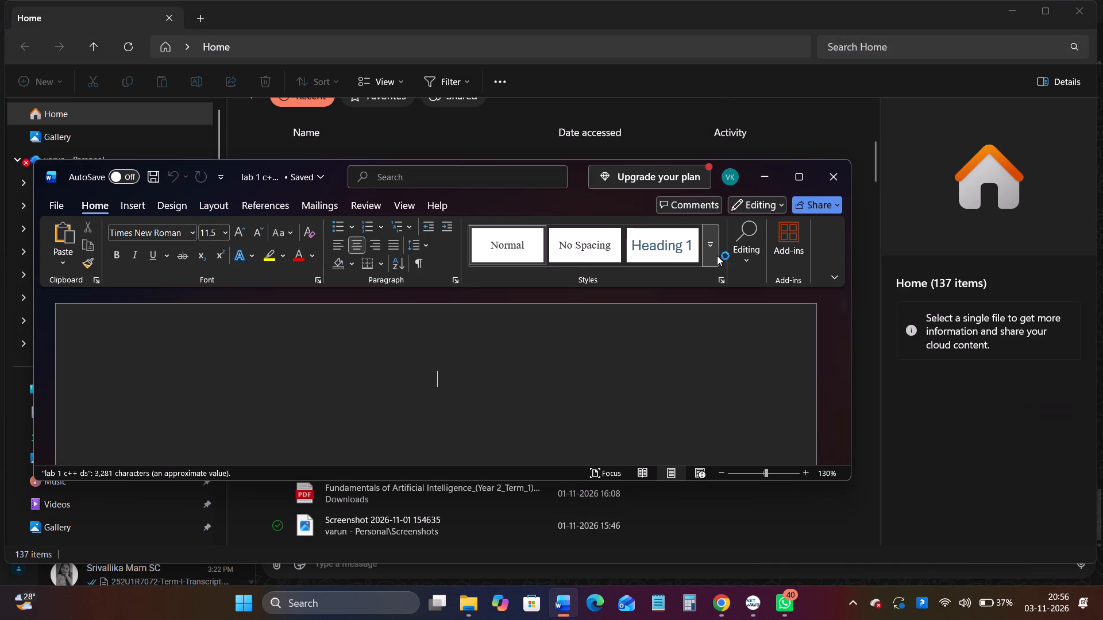
left_click(799, 176)
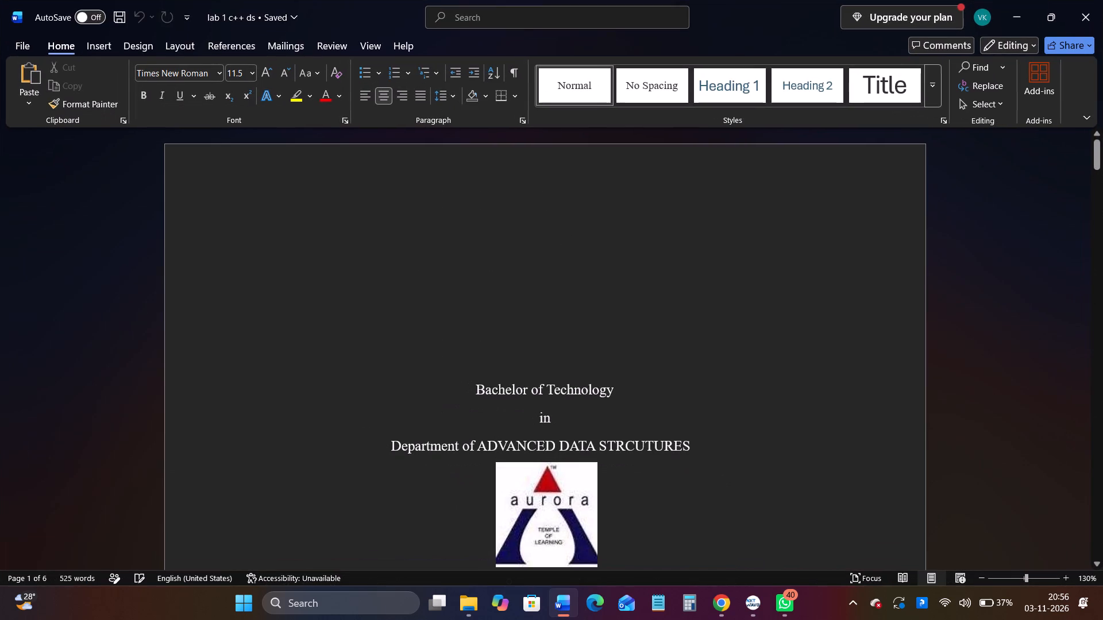
Look through the converted lab report, from the cover page and certificate to the code and output screenshots.
scroll(739, 401, "down", 6)
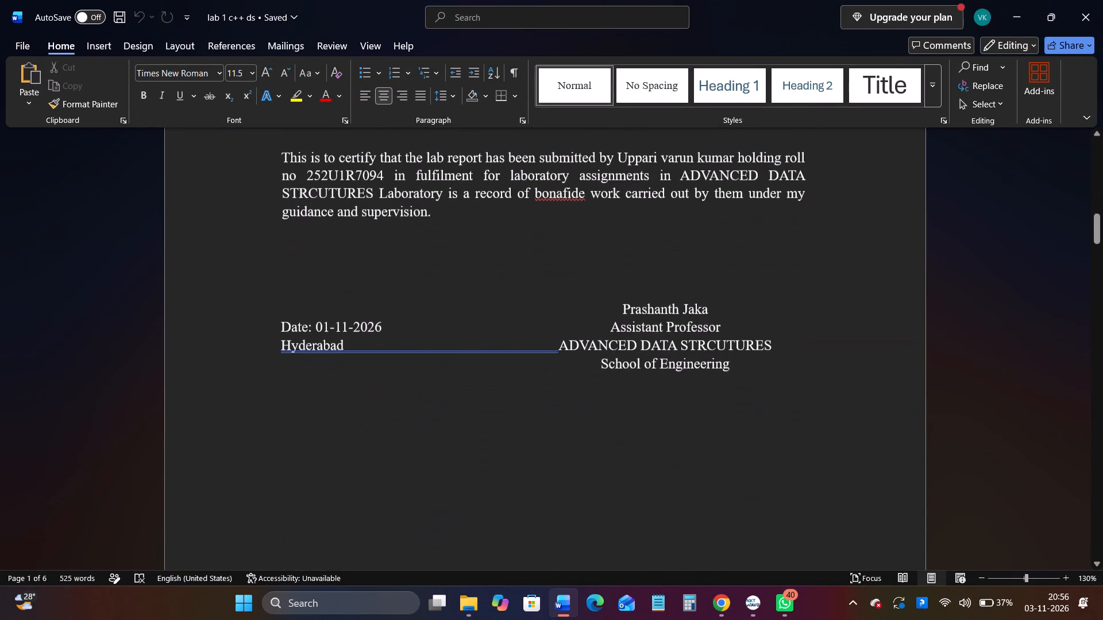
scroll(739, 401, "down", 3)
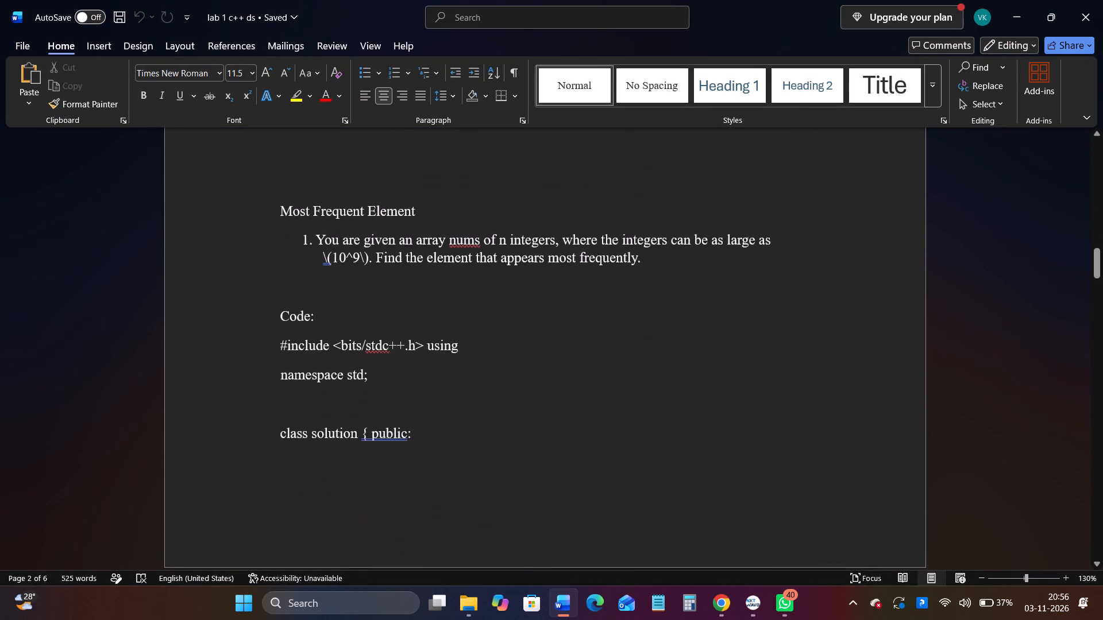
scroll(739, 401, "down", 6)
scroll(739, 401, "up", 1)
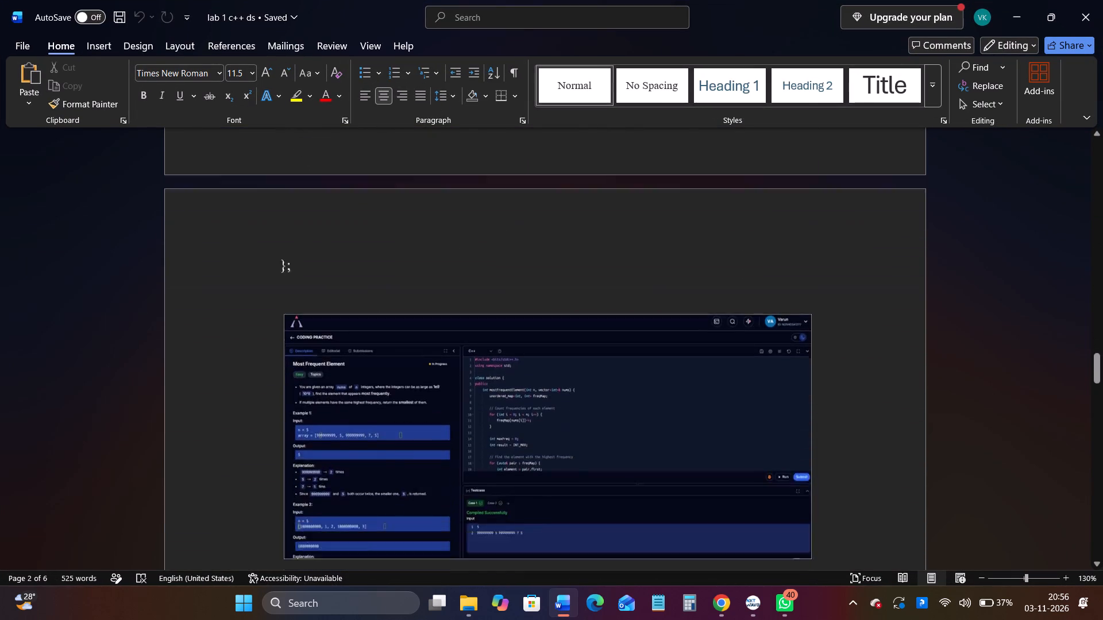
scroll(739, 401, "up", 4)
scroll(739, 401, "down", 4)
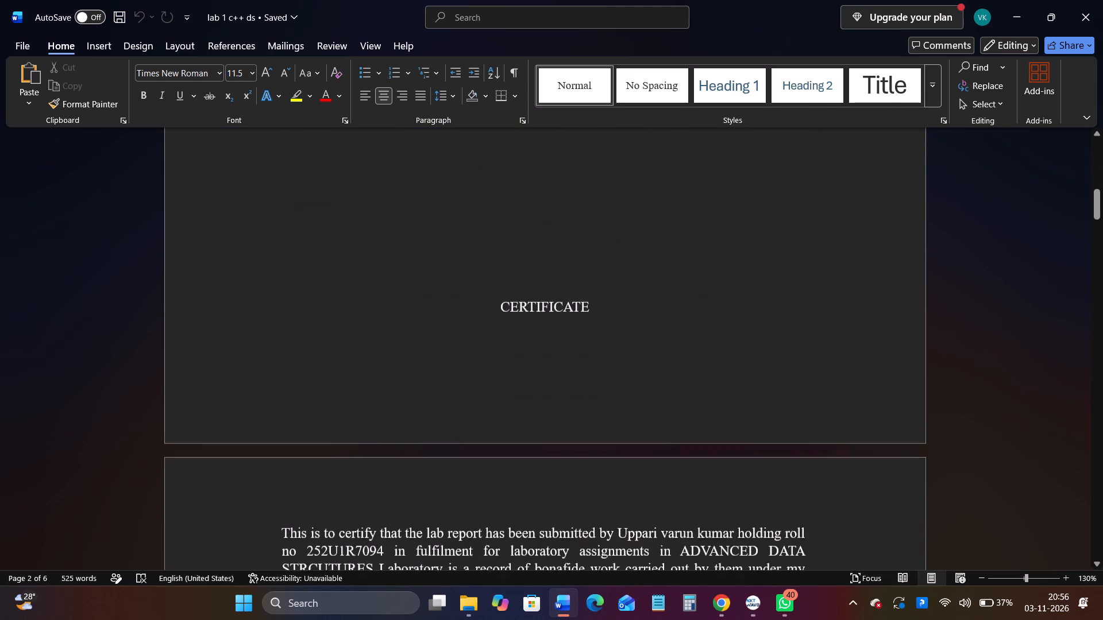
scroll(739, 401, "down", 1)
scroll(739, 401, "up", 1)
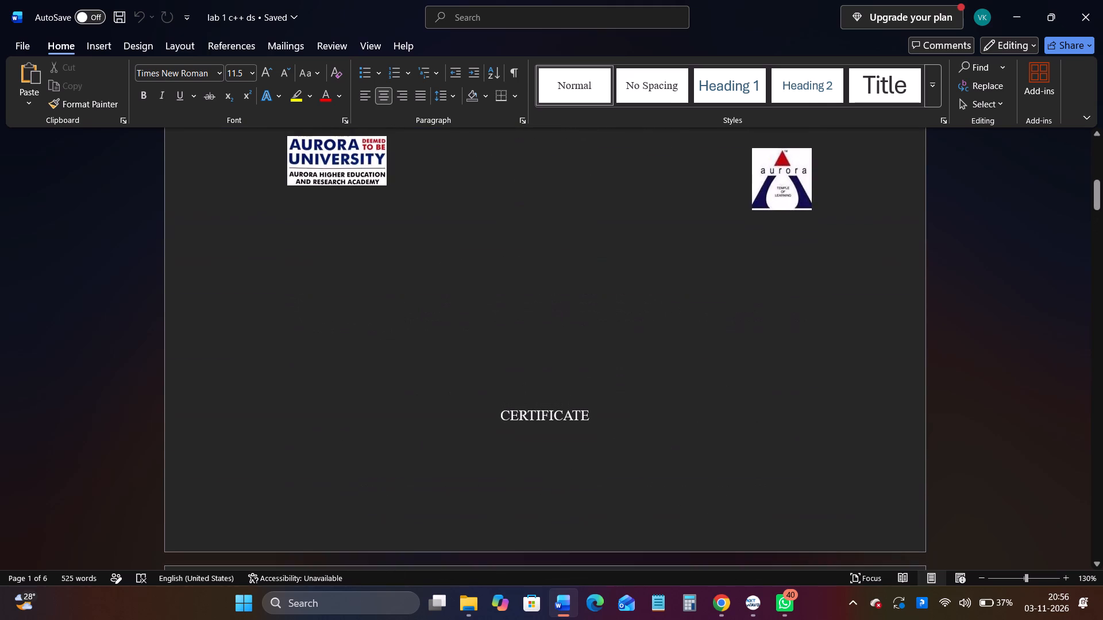
Insert two line breaks before the CERTIFICATE heading to push it onto the page with the certificate text.
left_click(490, 412)
key("Return")
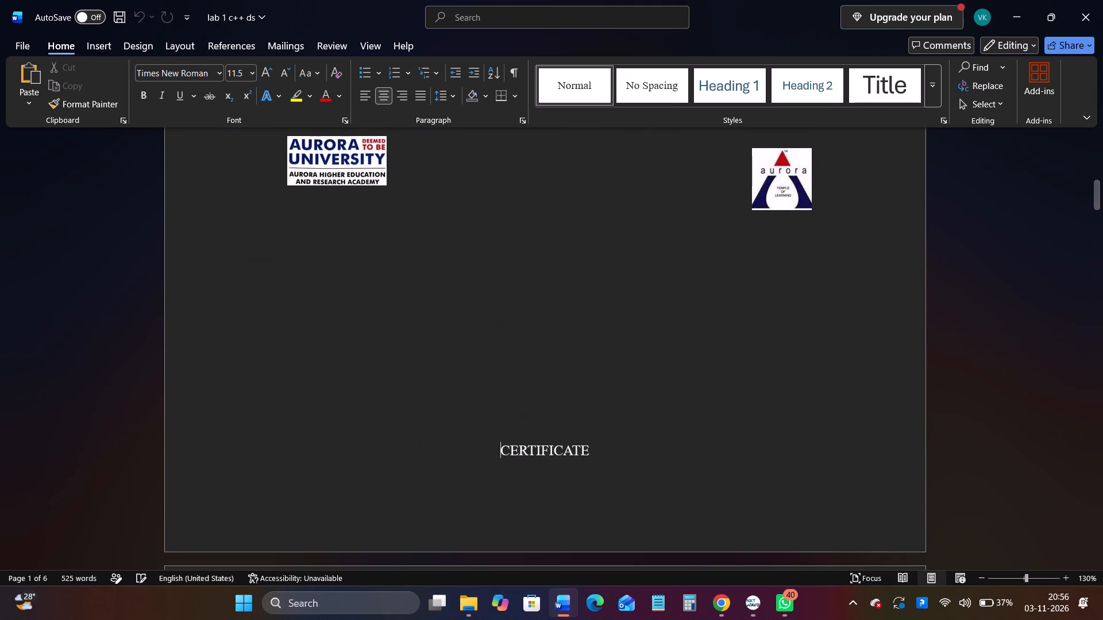
key("Return")
Review the layout of the cover page, the certificate page and the Most Frequent Element section.
scroll(490, 412, "down", 4)
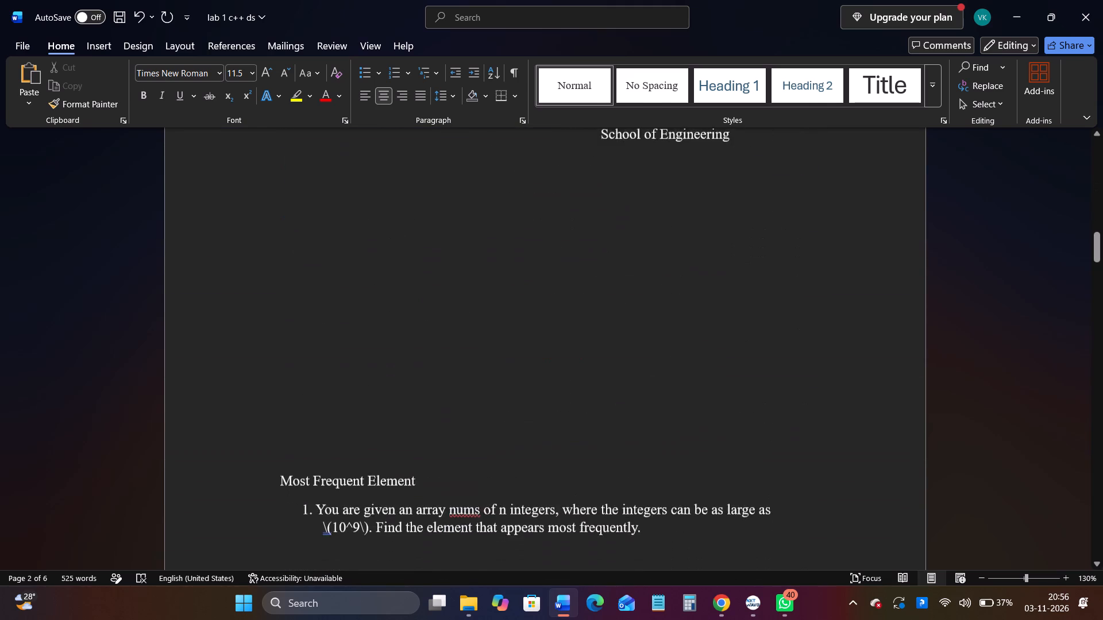
scroll(490, 412, "up", 2)
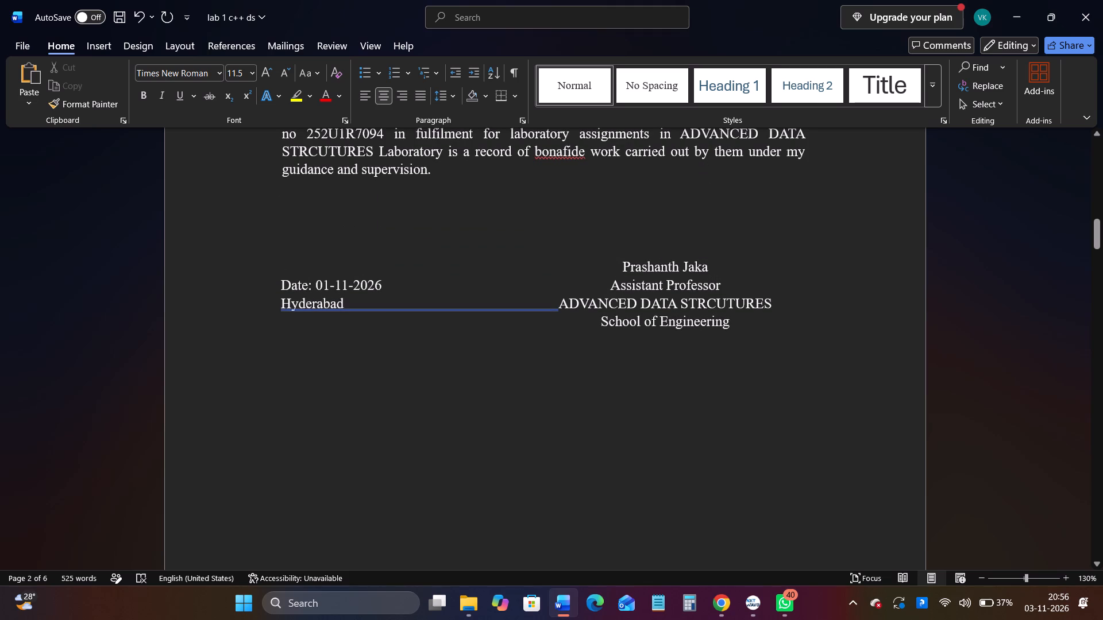
scroll(487, 379, "down", 2)
scroll(487, 379, "up", 2)
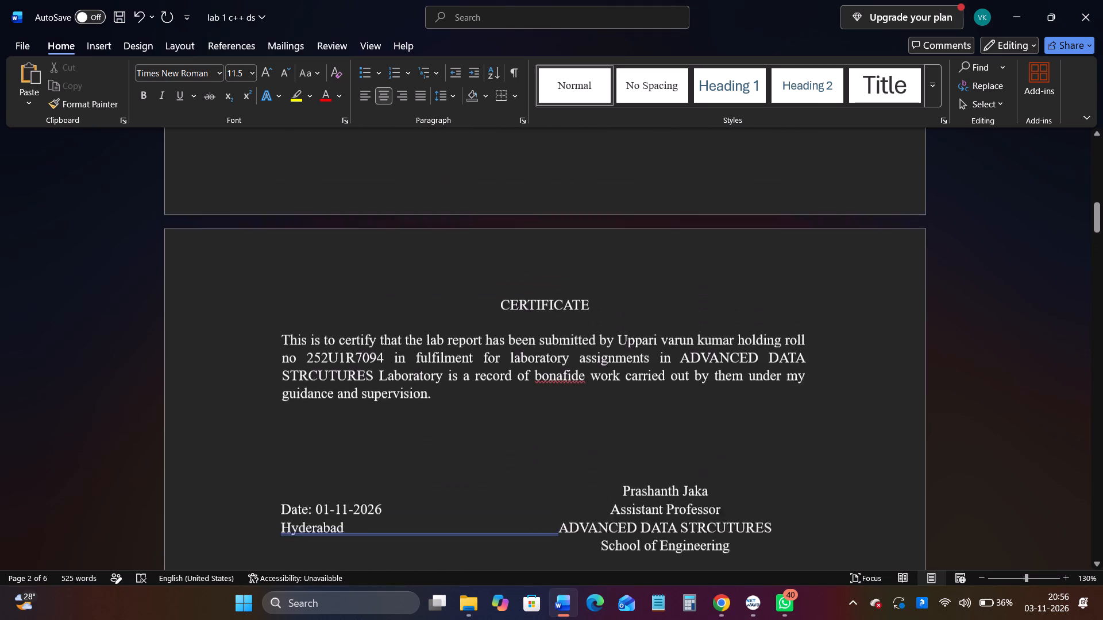
scroll(487, 379, "down", 4)
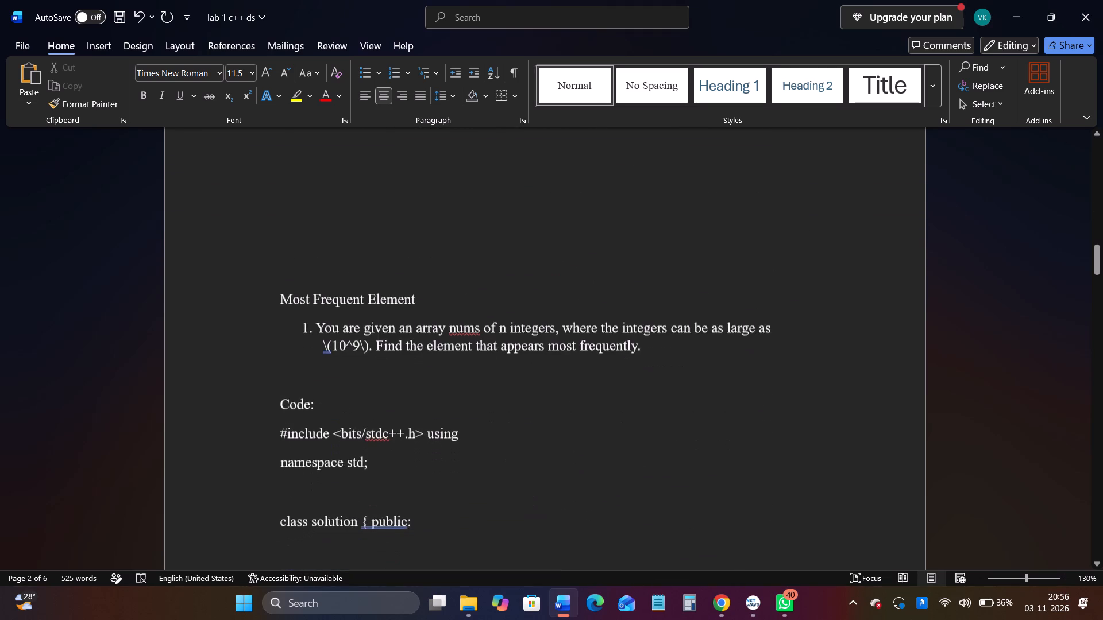
scroll(487, 379, "up", 9)
scroll(487, 379, "down", 2)
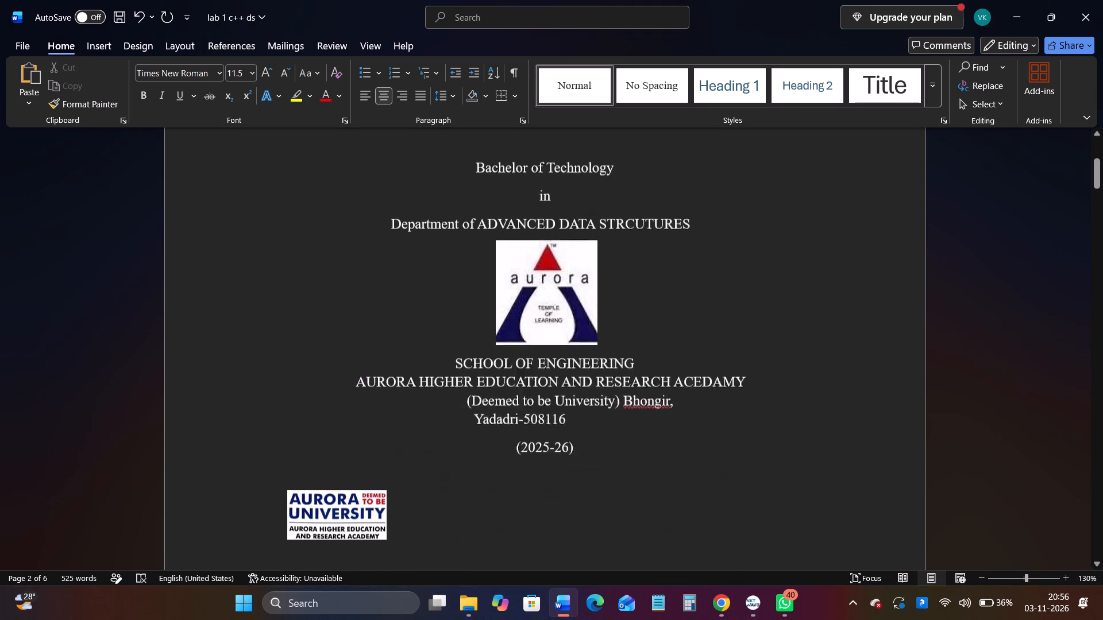
scroll(510, 436, "down", 3)
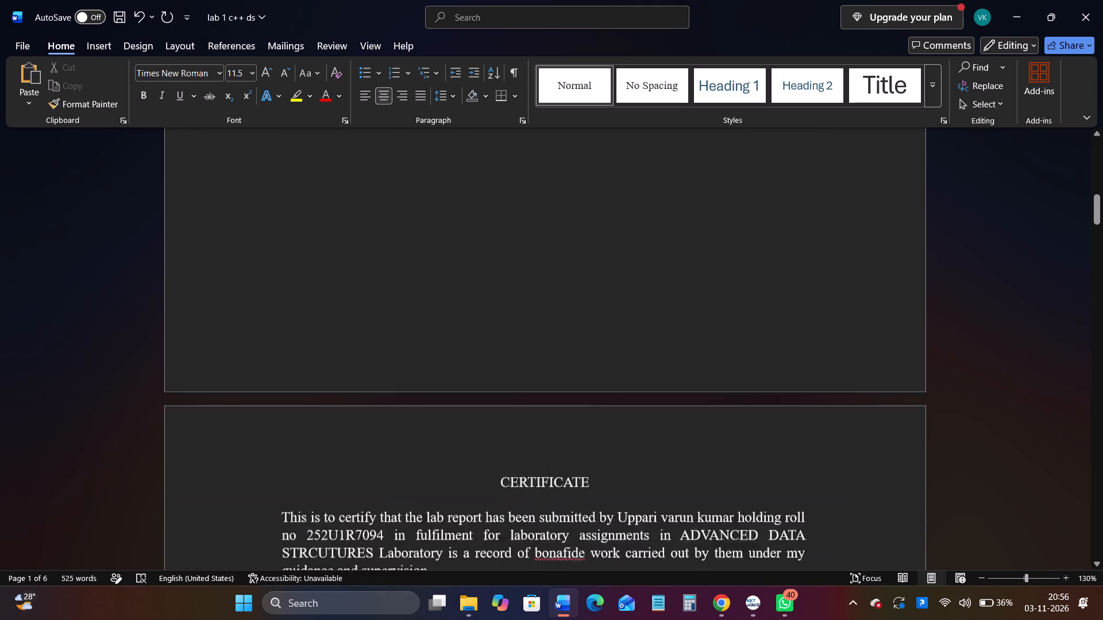
scroll(510, 436, "up", 2)
scroll(510, 436, "down", 5)
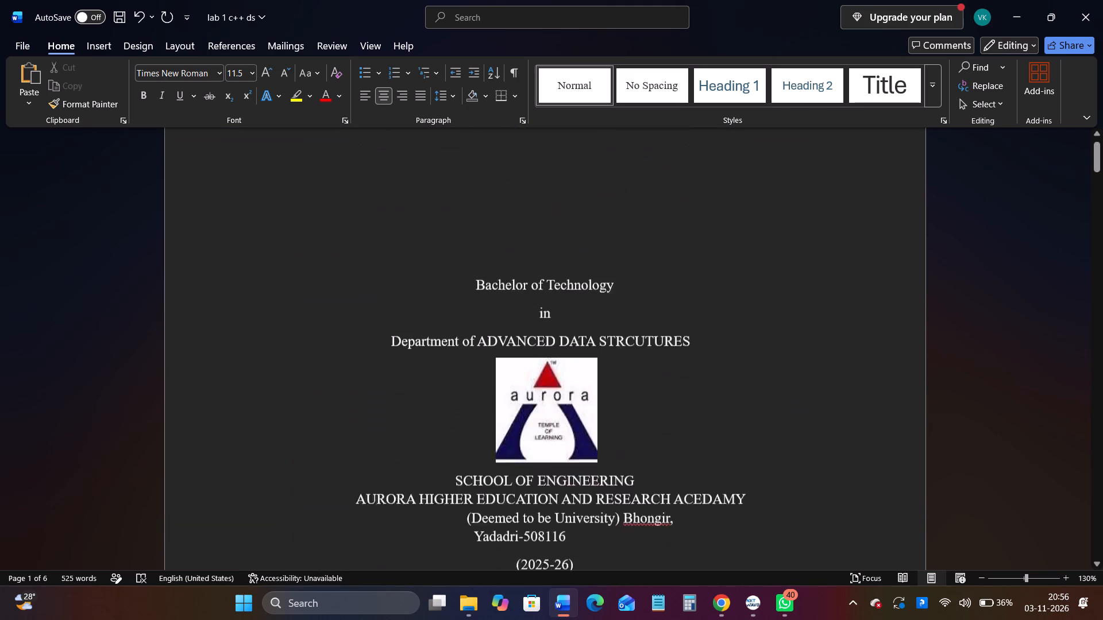
scroll(510, 436, "down", 2)
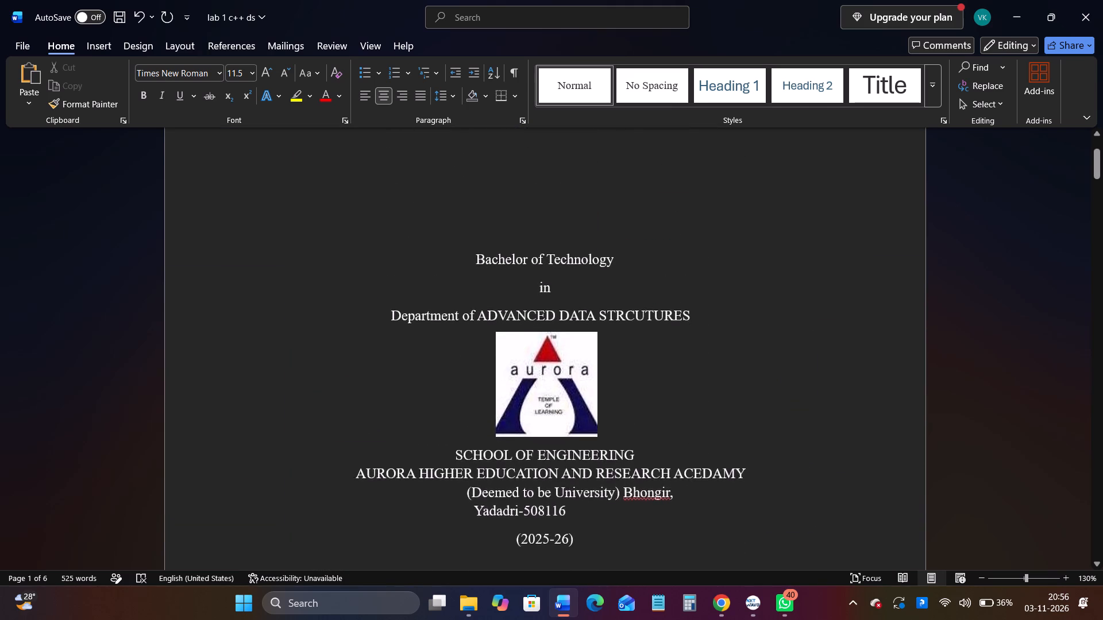
scroll(510, 436, "down", 2)
left_click(583, 434)
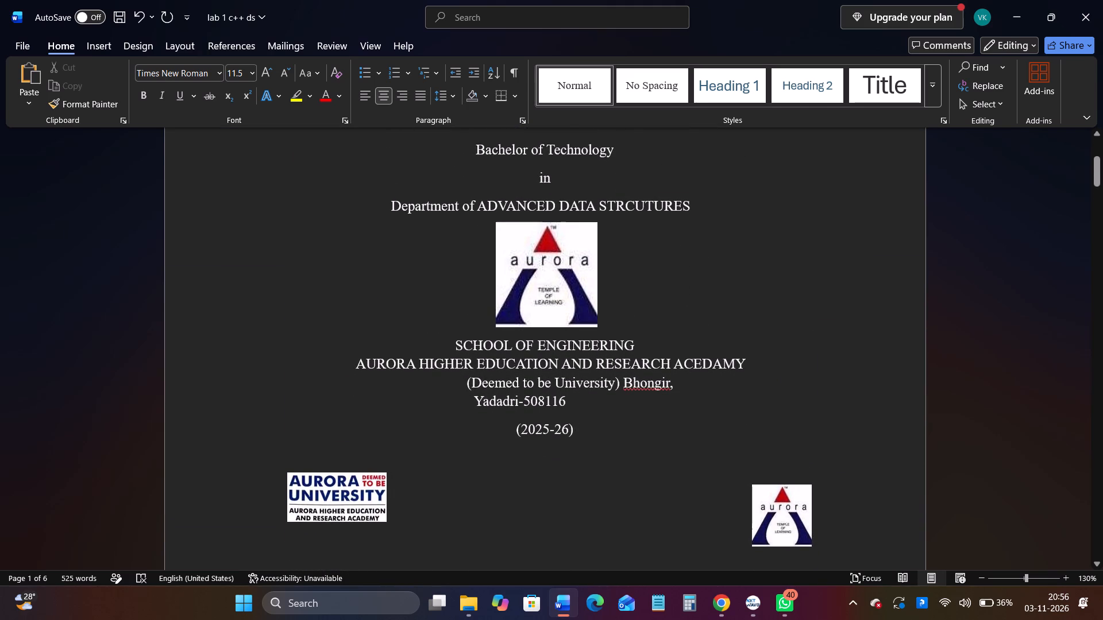
scroll(535, 489, "down", 4)
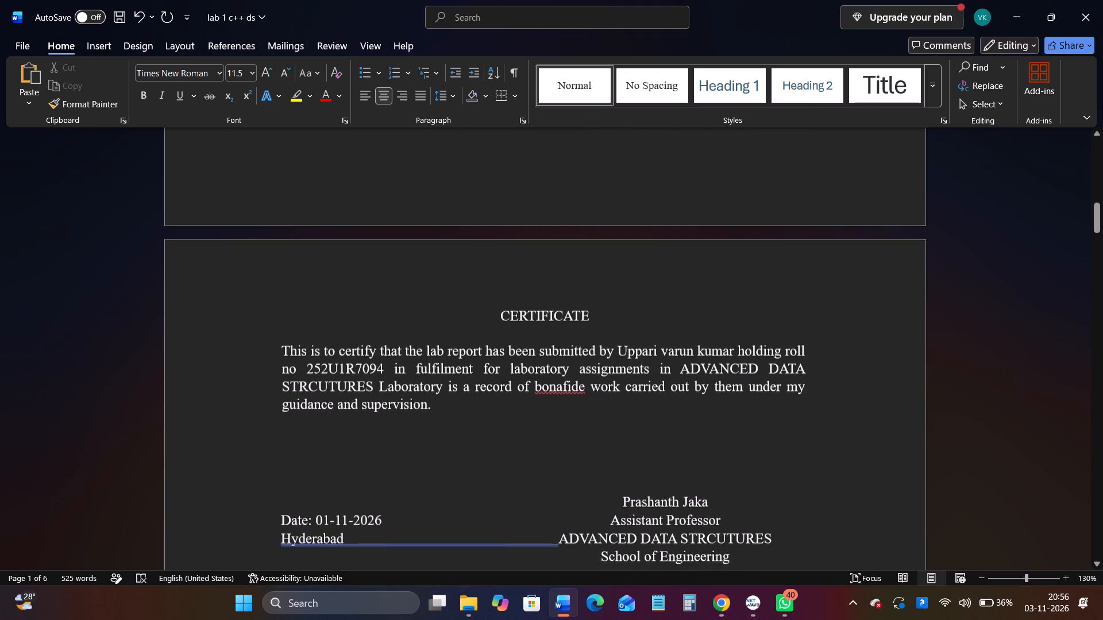
scroll(531, 466, "down", 2)
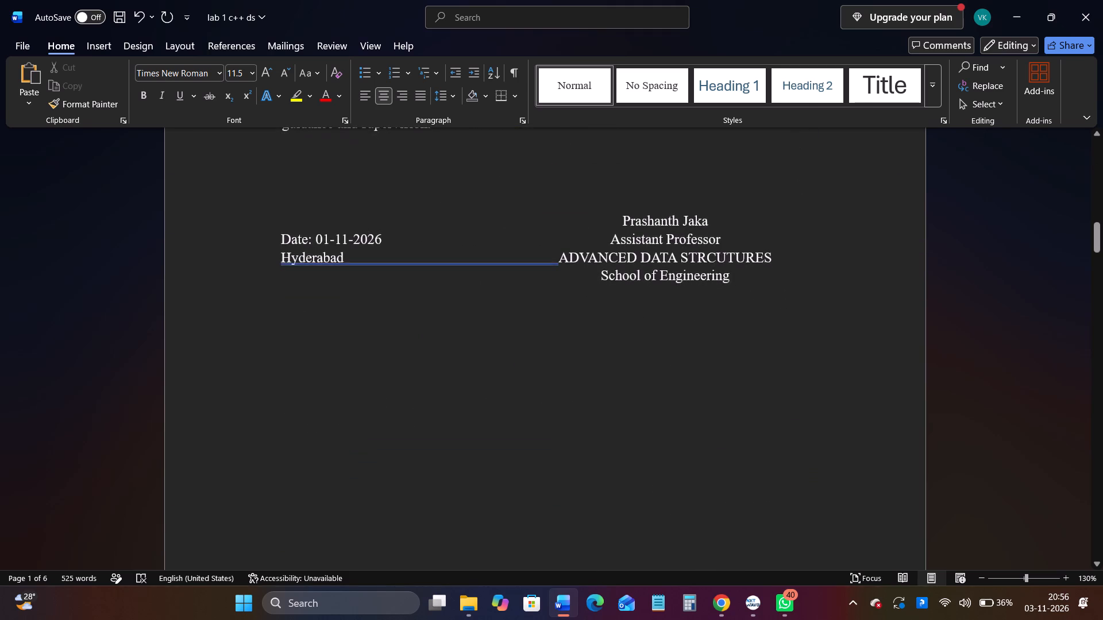
scroll(531, 466, "down", 4)
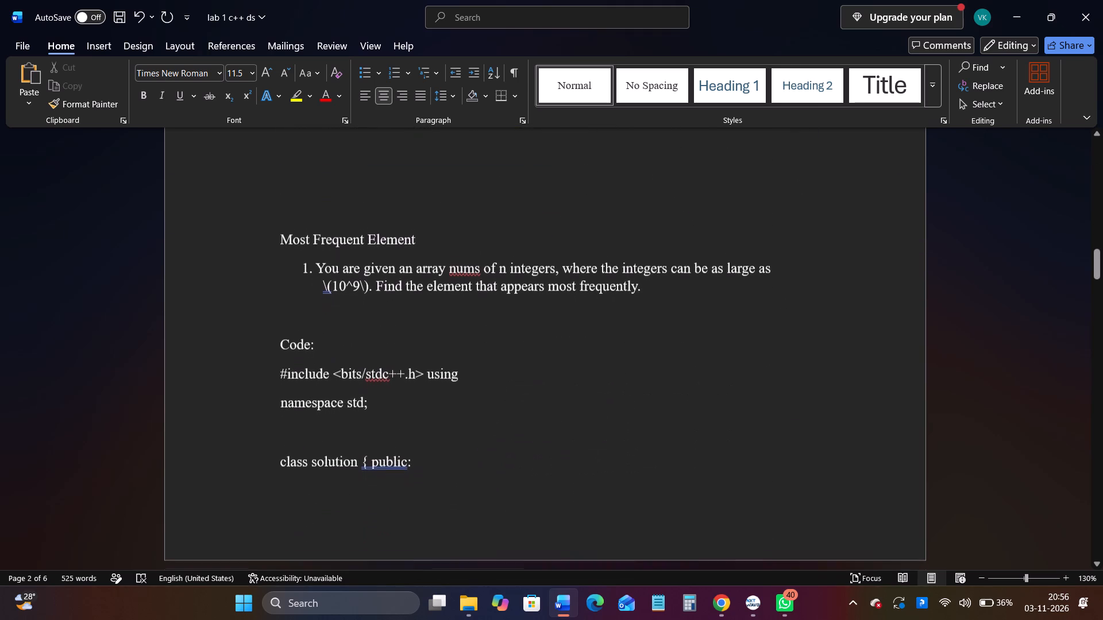
scroll(531, 466, "down", 3)
scroll(531, 466, "up", 1)
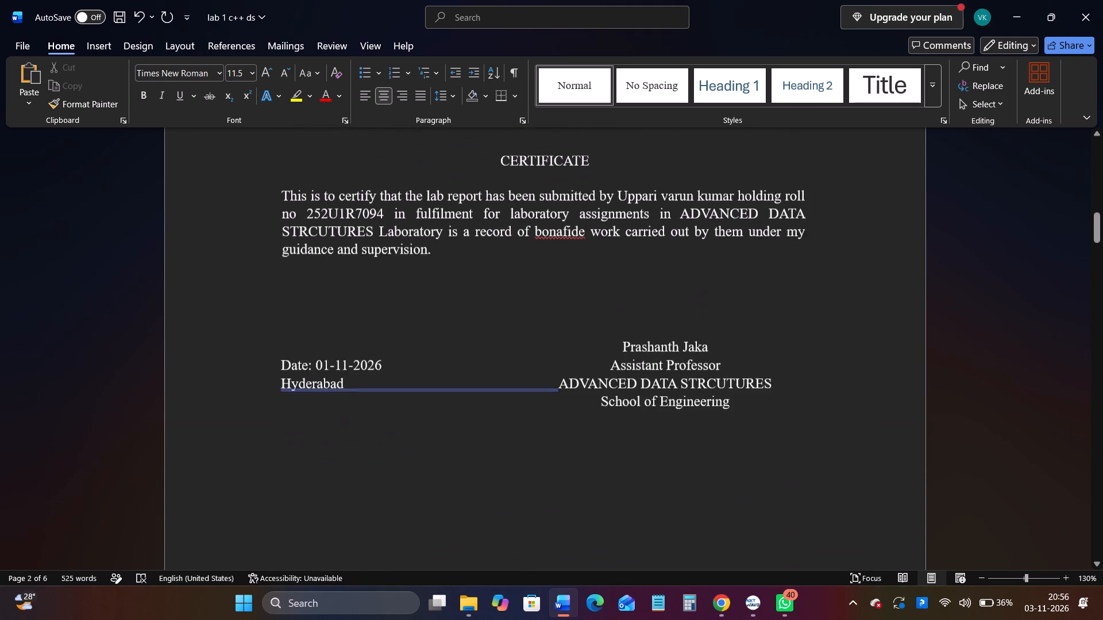
scroll(478, 456, "down", 2)
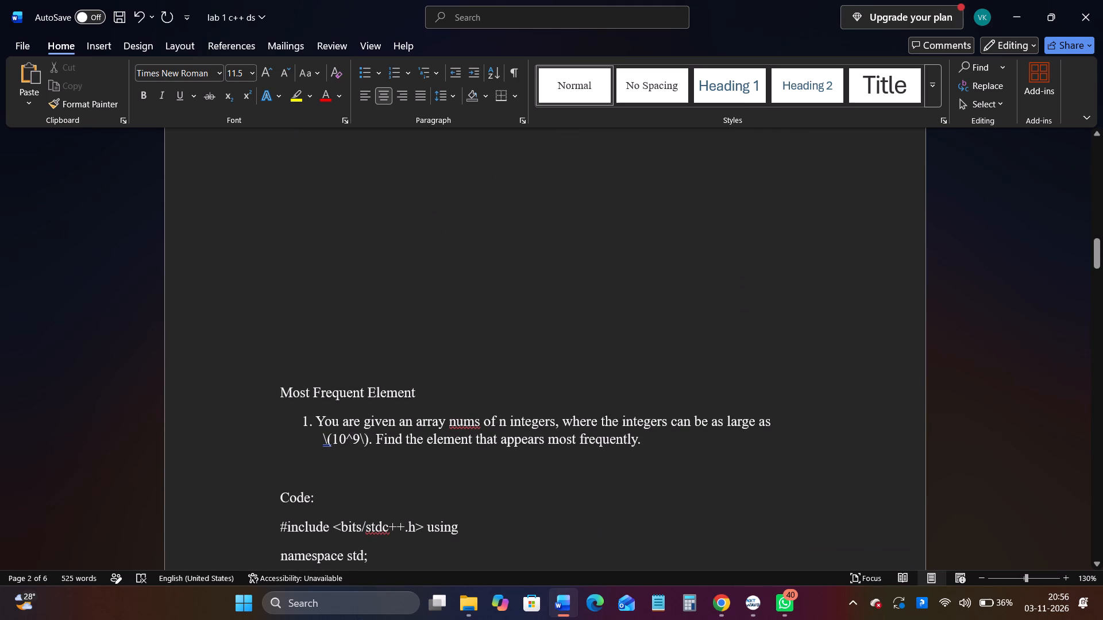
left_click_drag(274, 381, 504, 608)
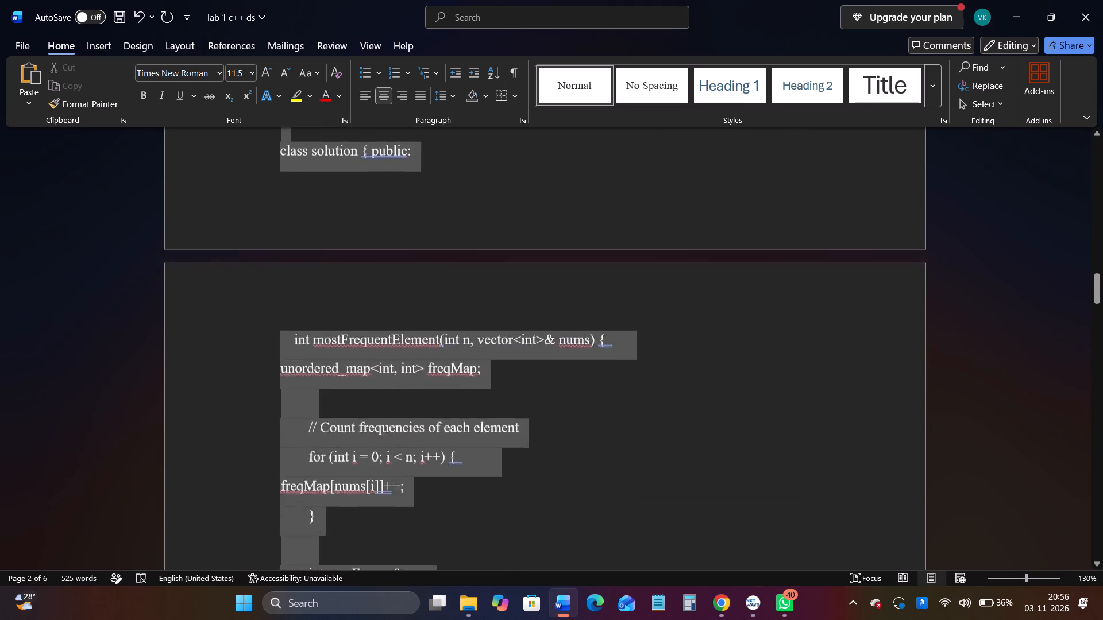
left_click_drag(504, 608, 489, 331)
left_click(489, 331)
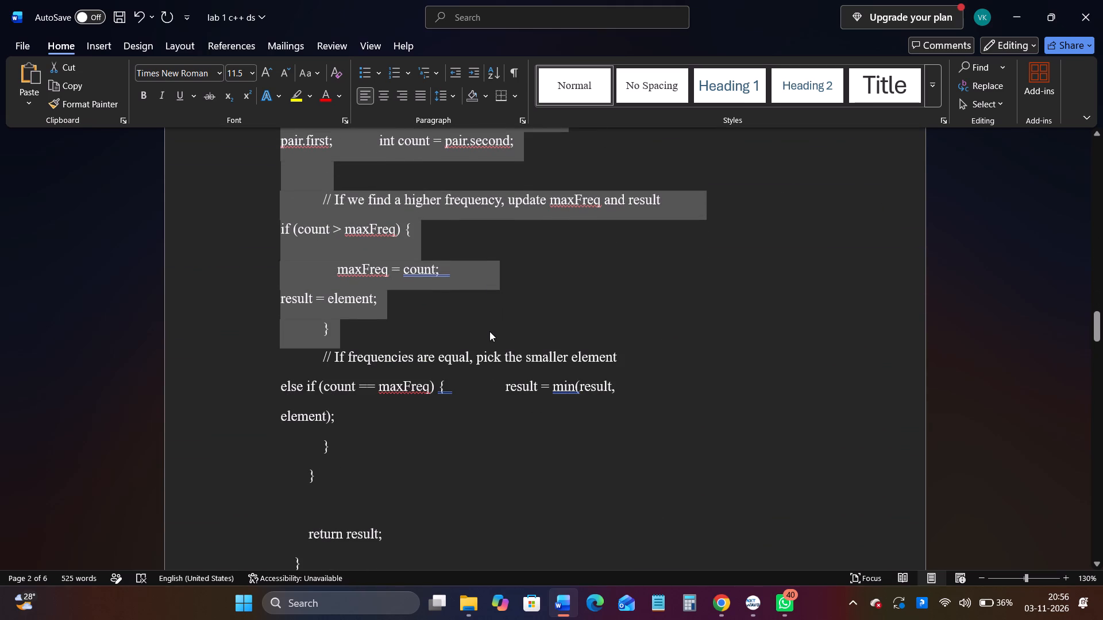
Delete all content from the "Most Frequent Element" heading to the end of the document, including code and screenshots.
scroll(489, 331, "up", 4)
scroll(489, 331, "down", 1)
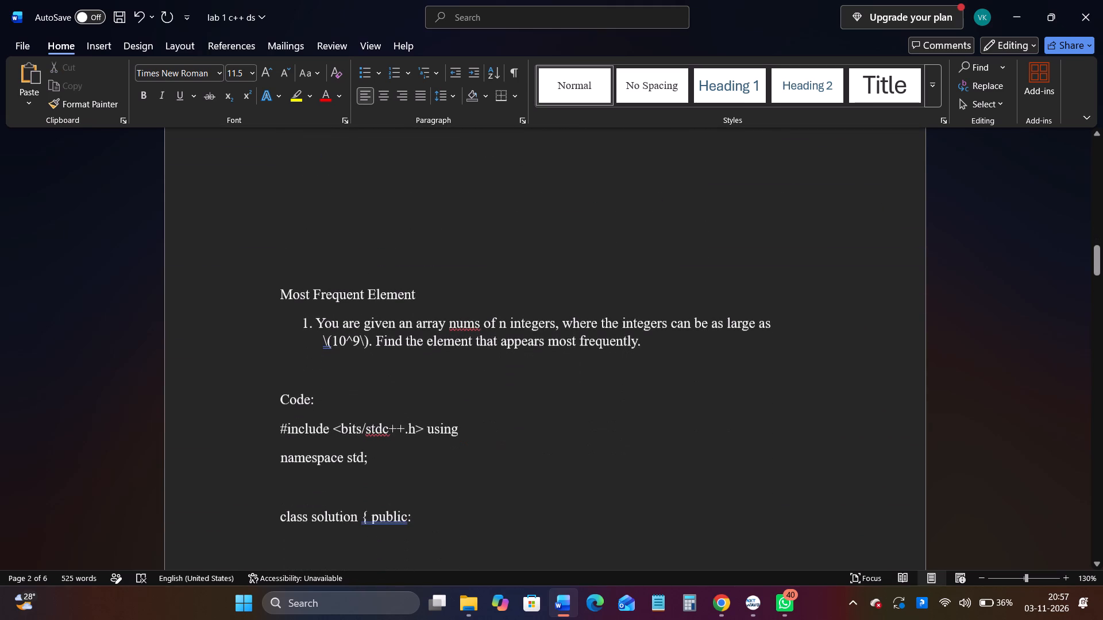
left_click_drag(282, 286, 411, 613)
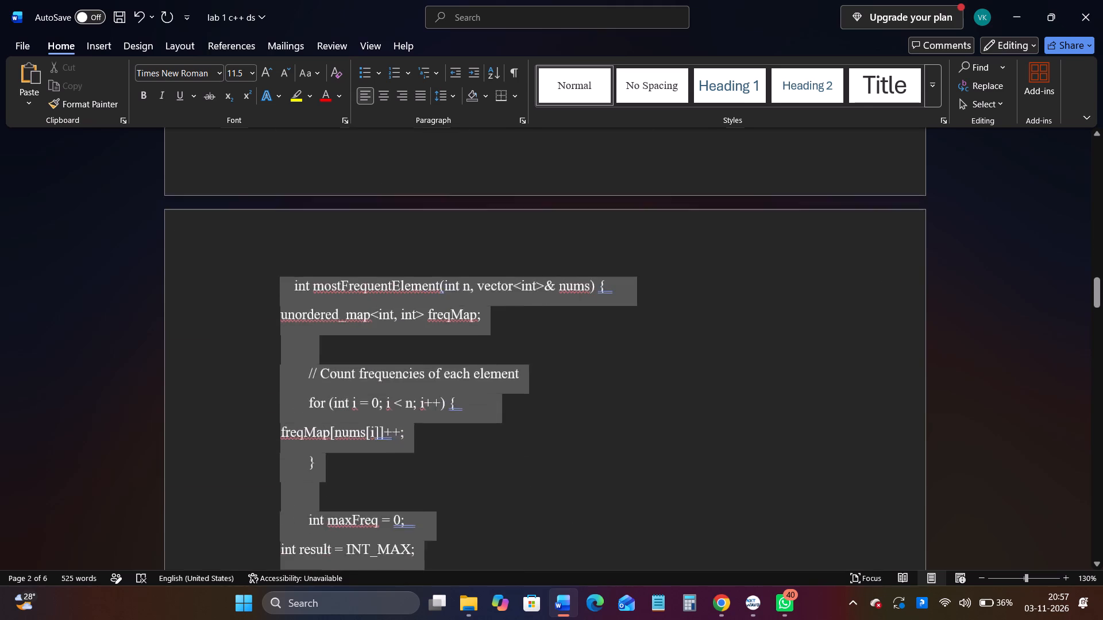
left_click_drag(411, 613, 453, 619)
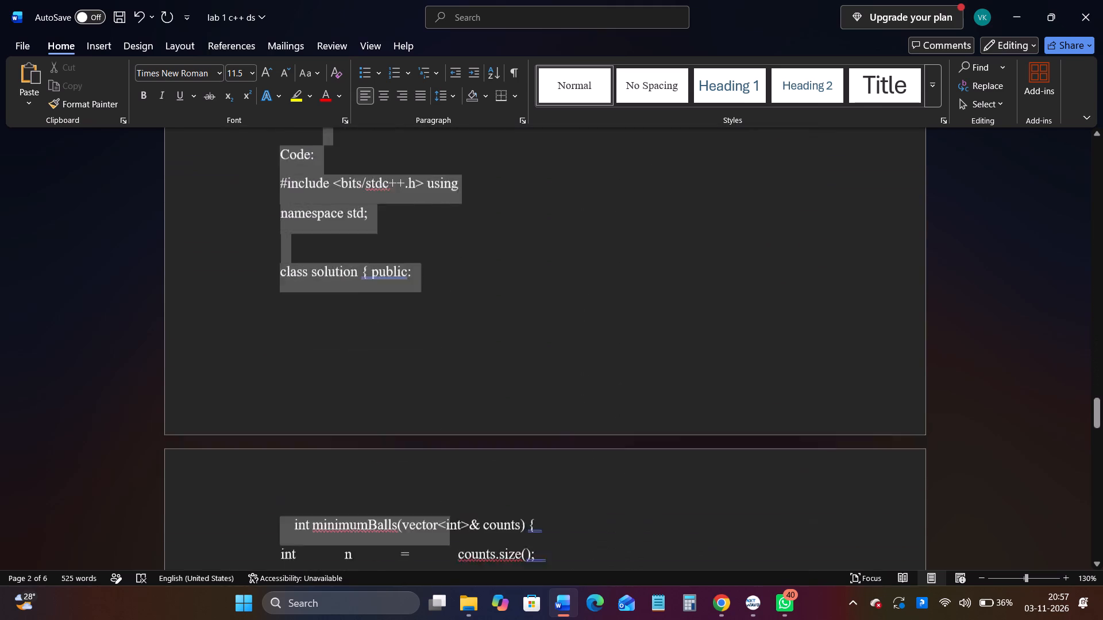
left_click_drag(453, 619, 457, 521)
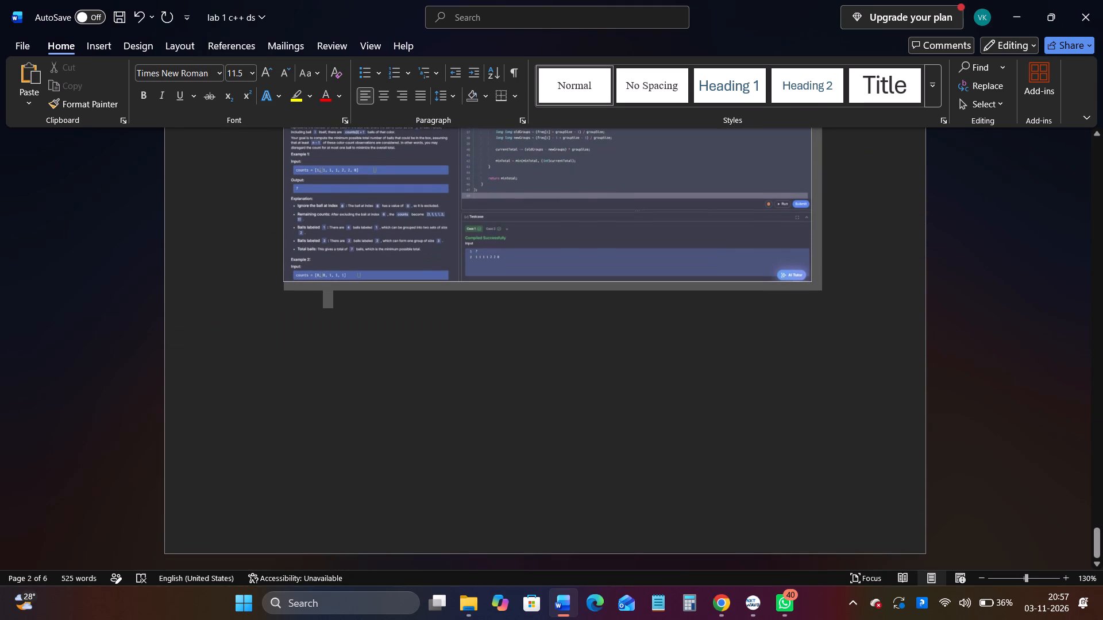
left_click_drag(457, 521, 464, 449)
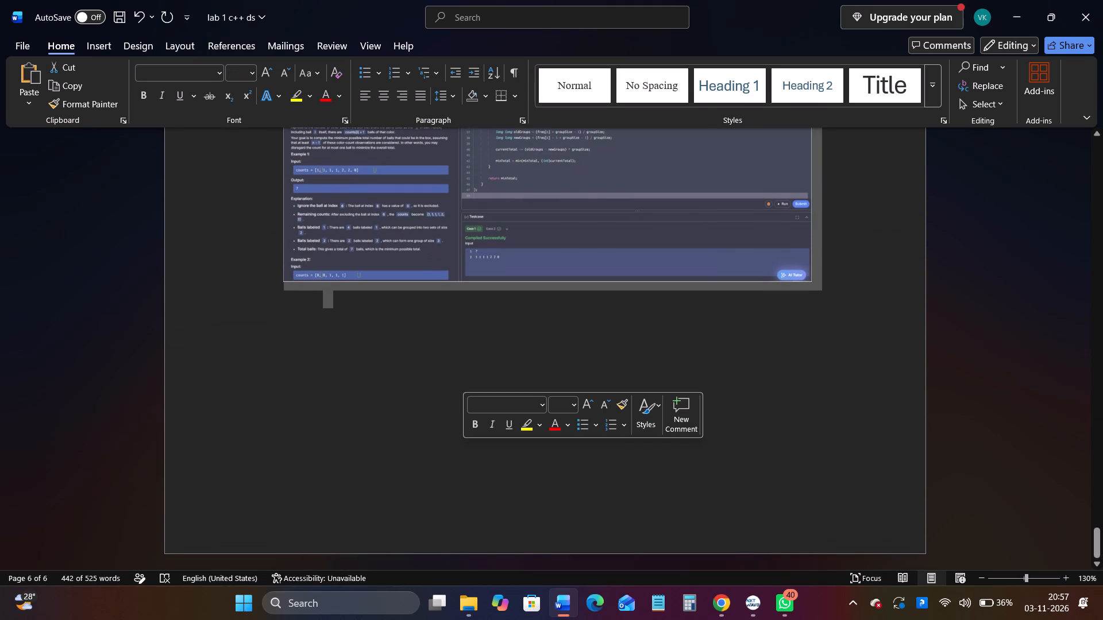
key("BackSpace")
scroll(548, 432, "up", 4)
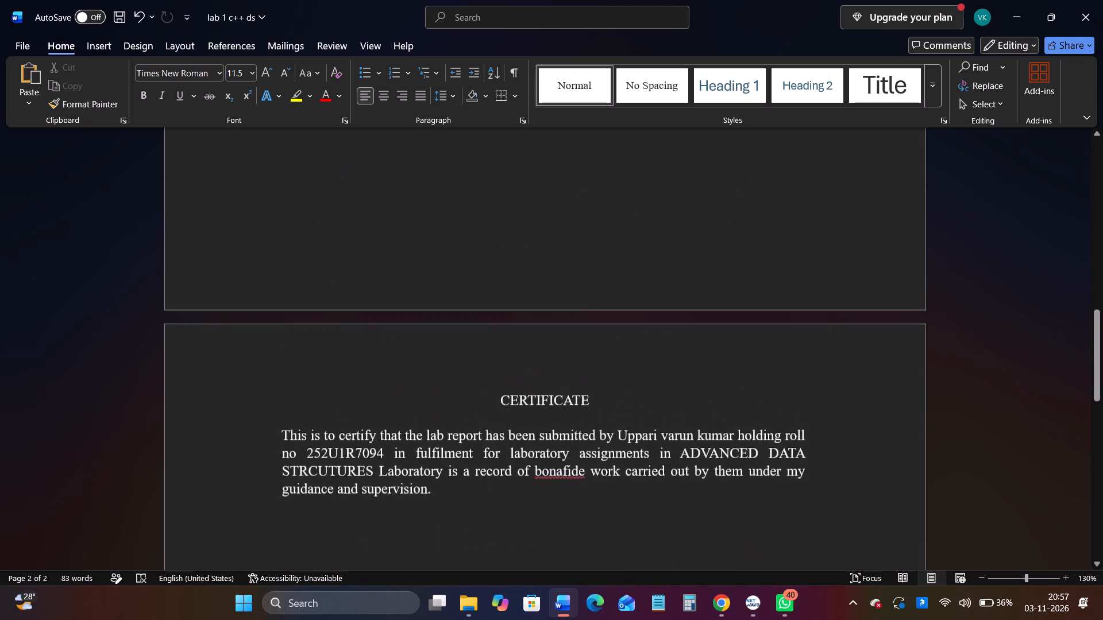
scroll(548, 432, "down", 6)
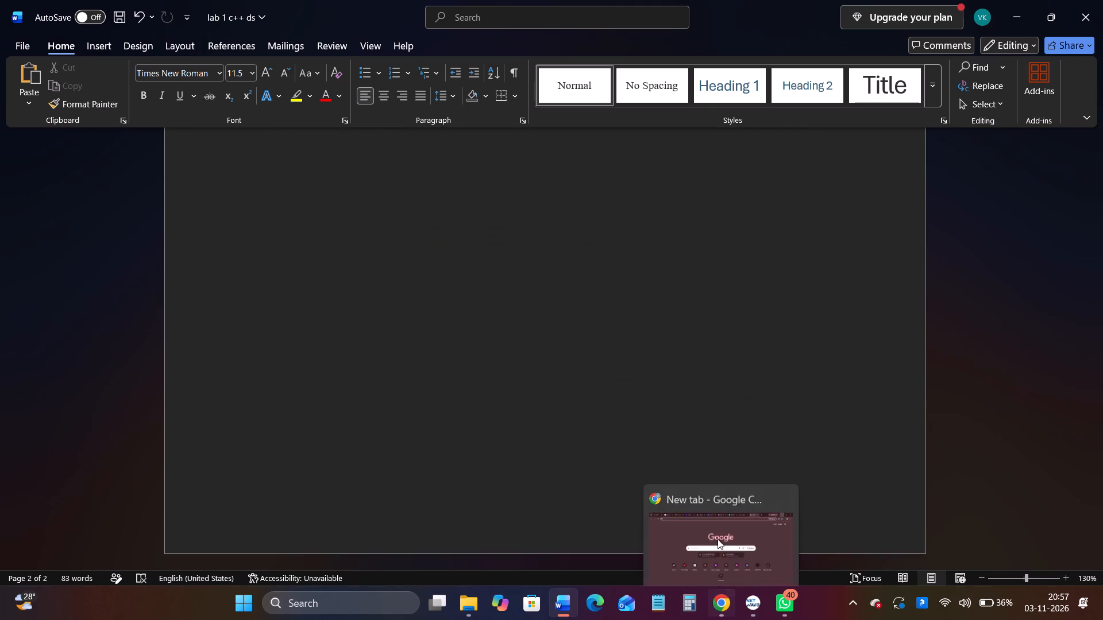
Switch to Chrome and review the Convert Array To Linked List problem and its C++ solution in the Linked Lists coding practice.
left_click(716, 526)
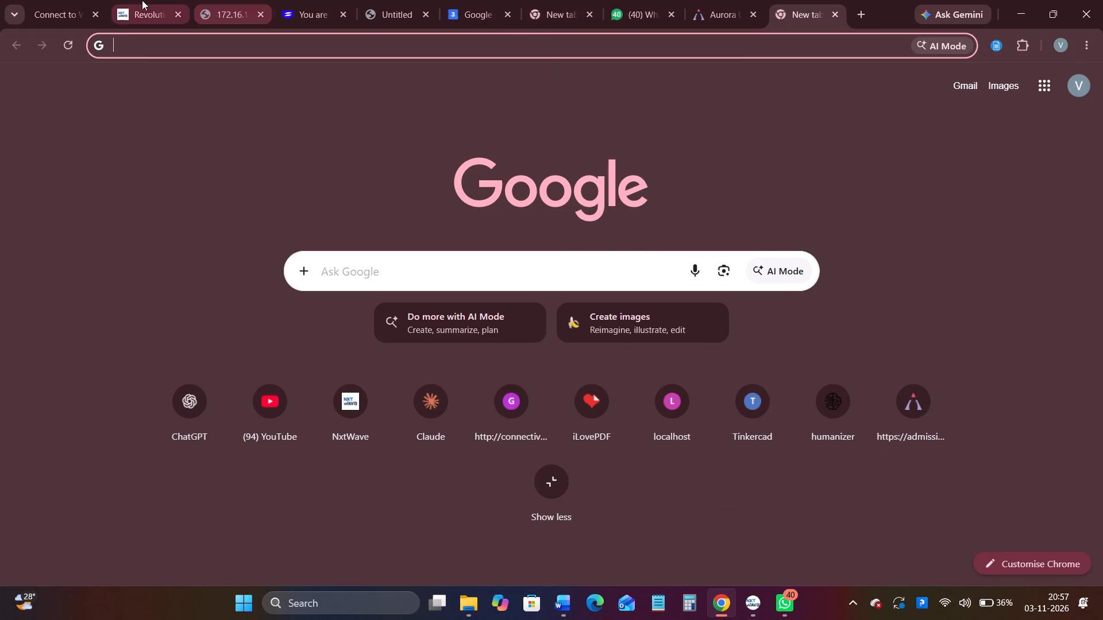
left_click(137, 0)
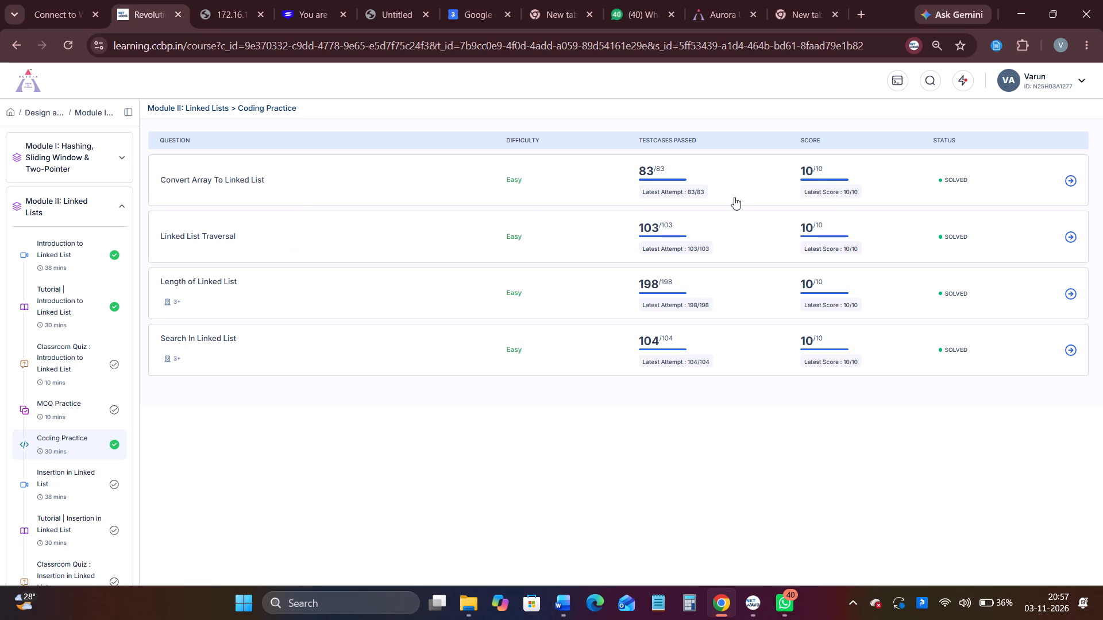
left_click(1067, 183)
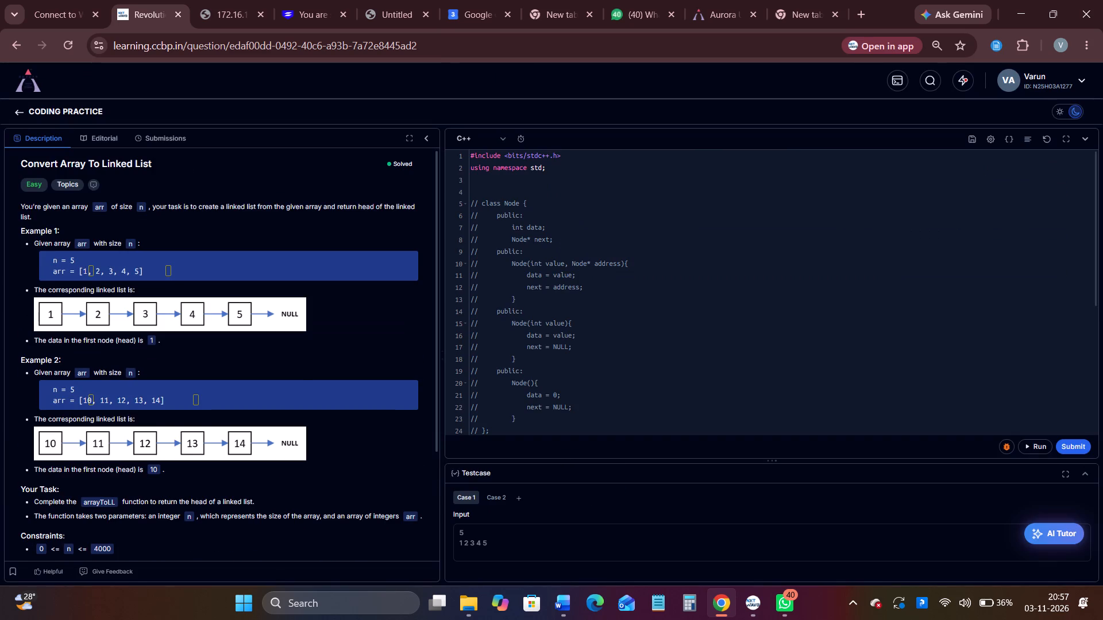
scroll(253, 386, "right", 1)
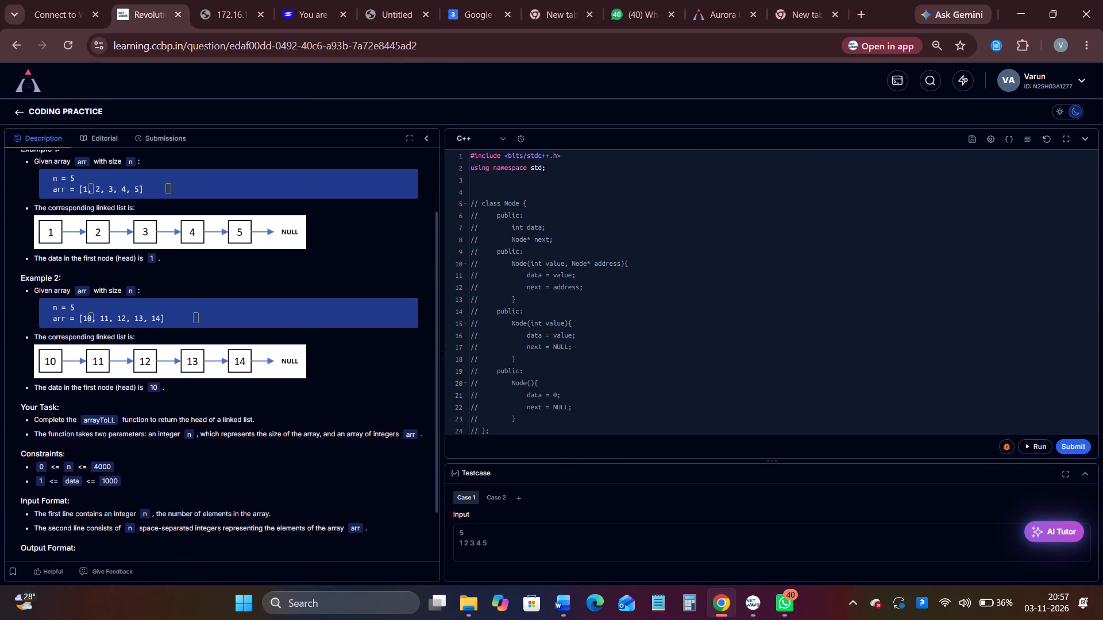
scroll(253, 386, "right", 1)
scroll(615, 309, "down", 6)
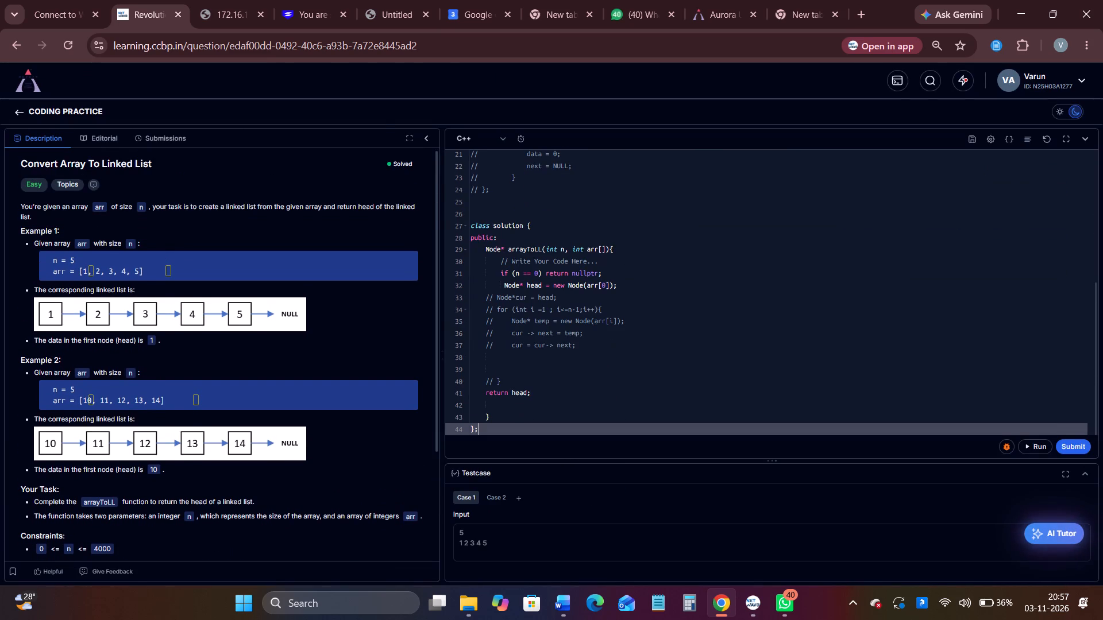
scroll(615, 309, "up", 2)
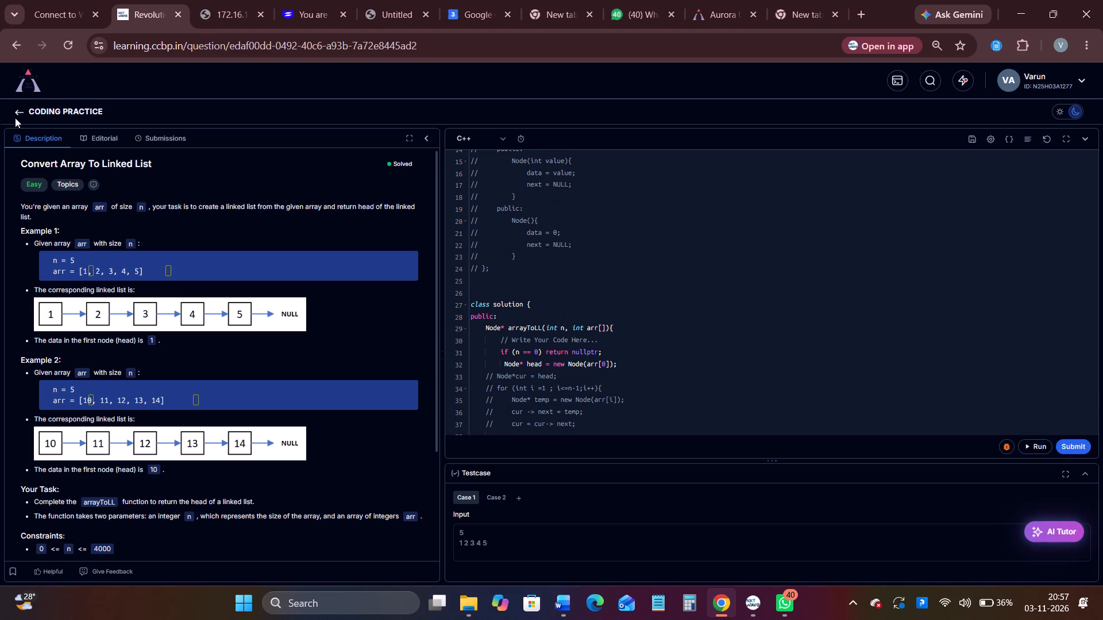
left_click(15, 114)
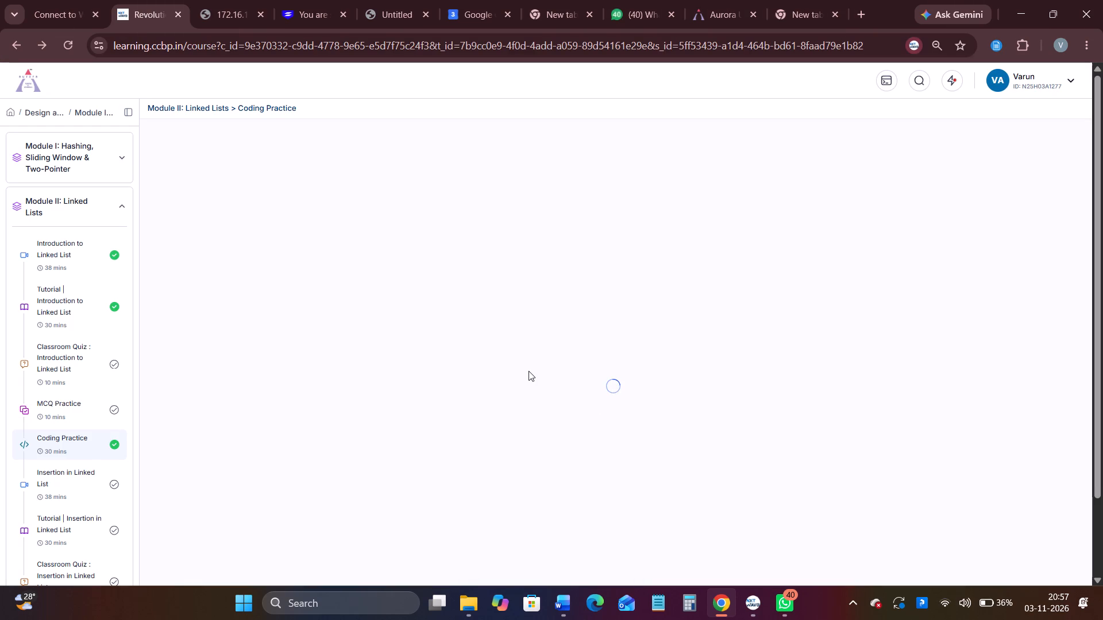
Open the Search In Linked List problem and copy a screenshot of its description pane, from the title down to the Input Format bullets.
scroll(529, 371, "down", 1)
scroll(469, 339, "down", 1)
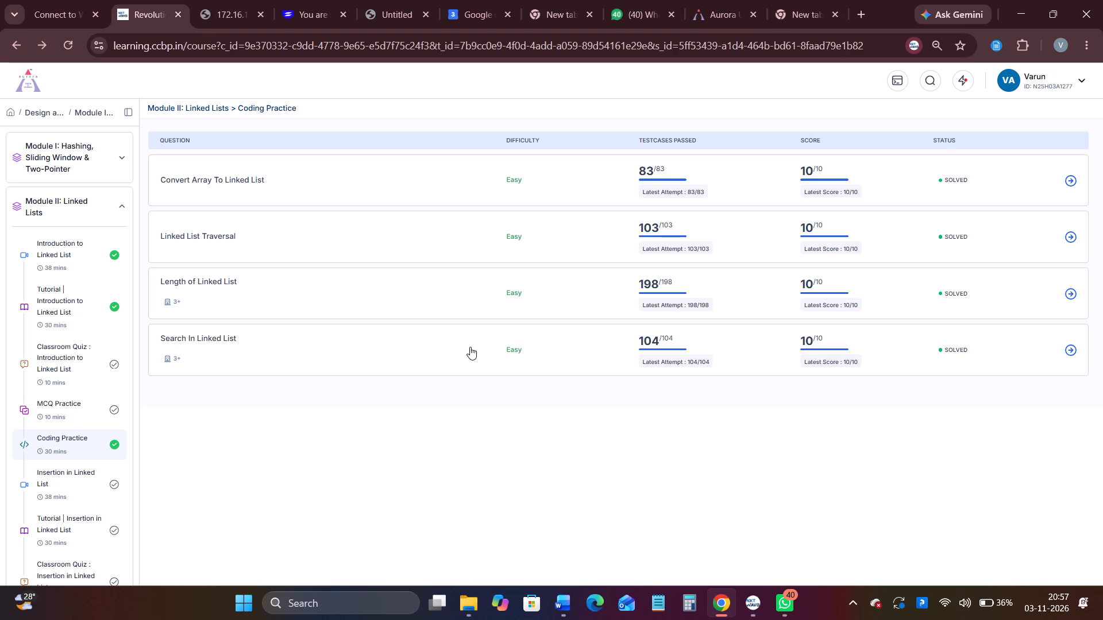
left_click(496, 349)
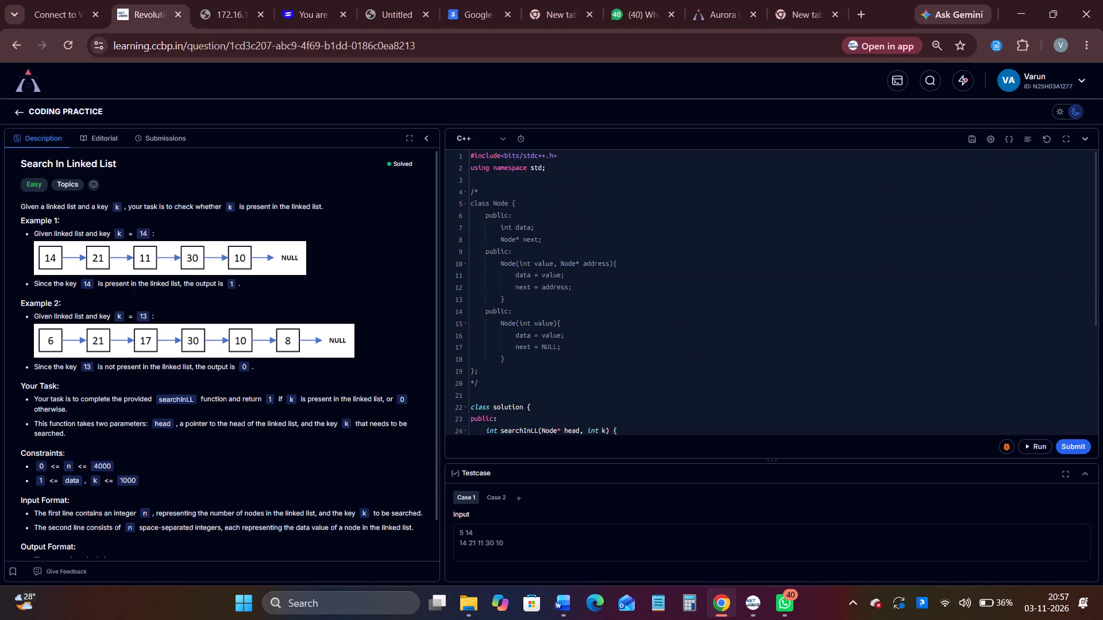
scroll(685, 311, "down", 7)
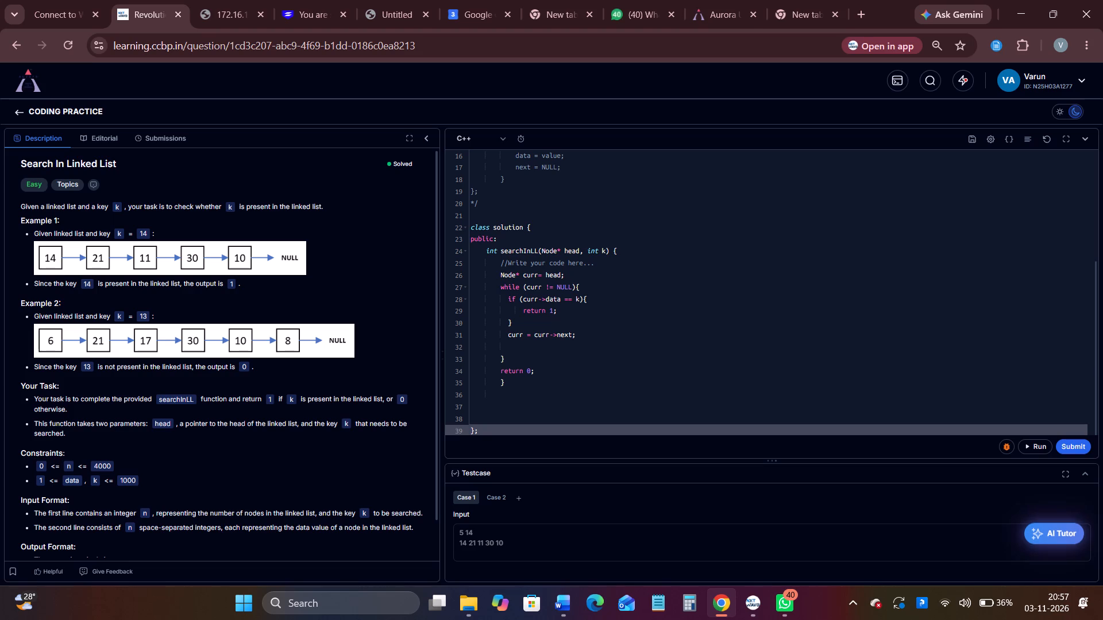
key("Print")
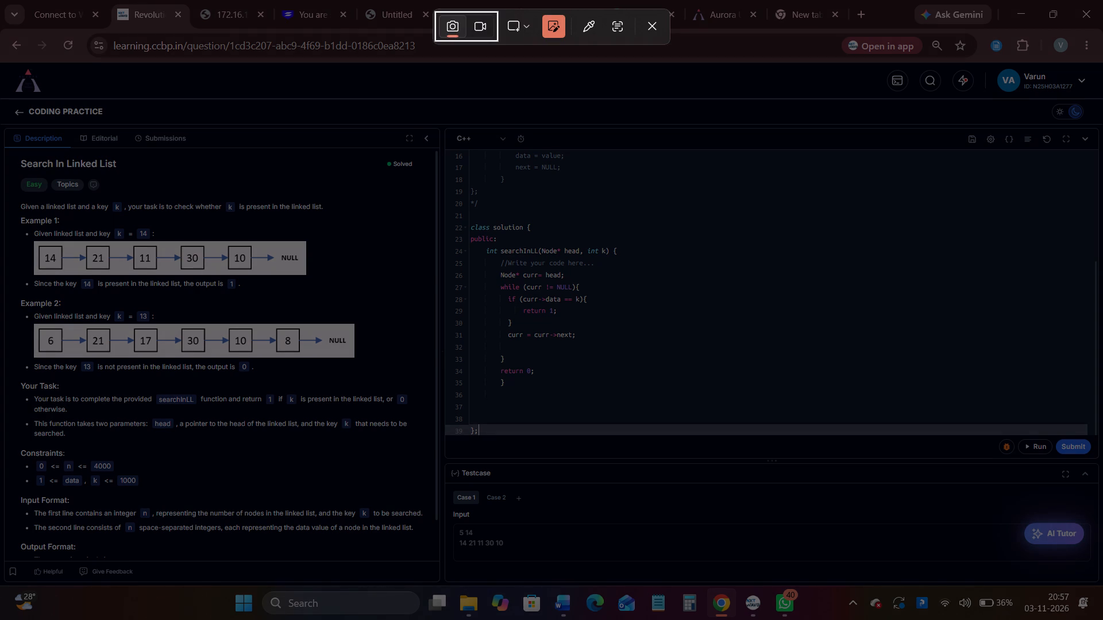
left_click_drag(2, 129, 428, 578)
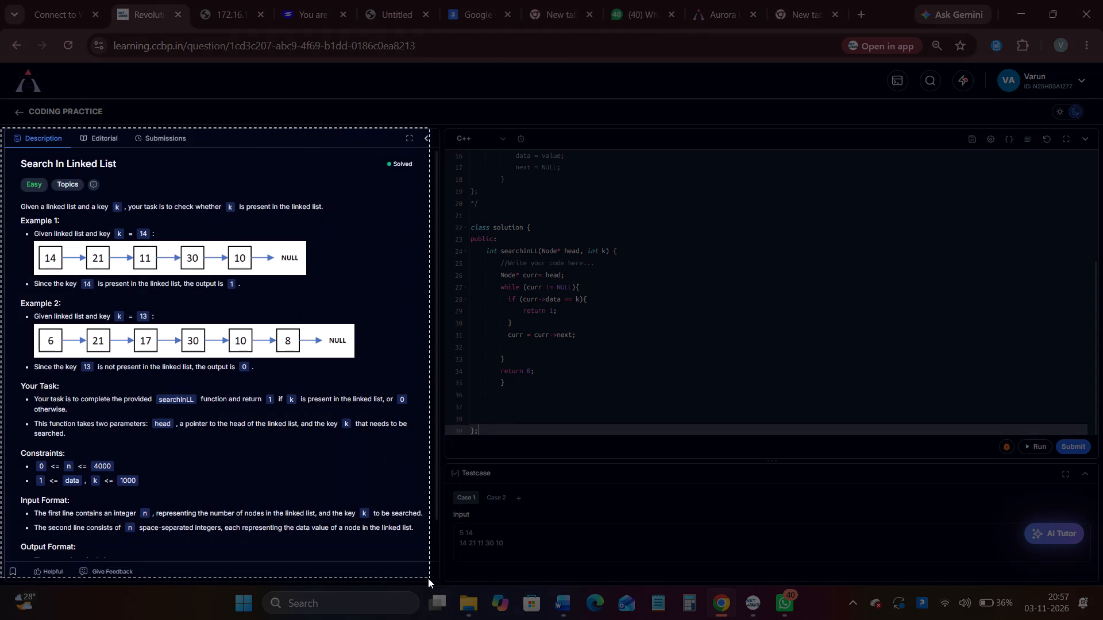
left_click_drag(428, 578, 437, 560)
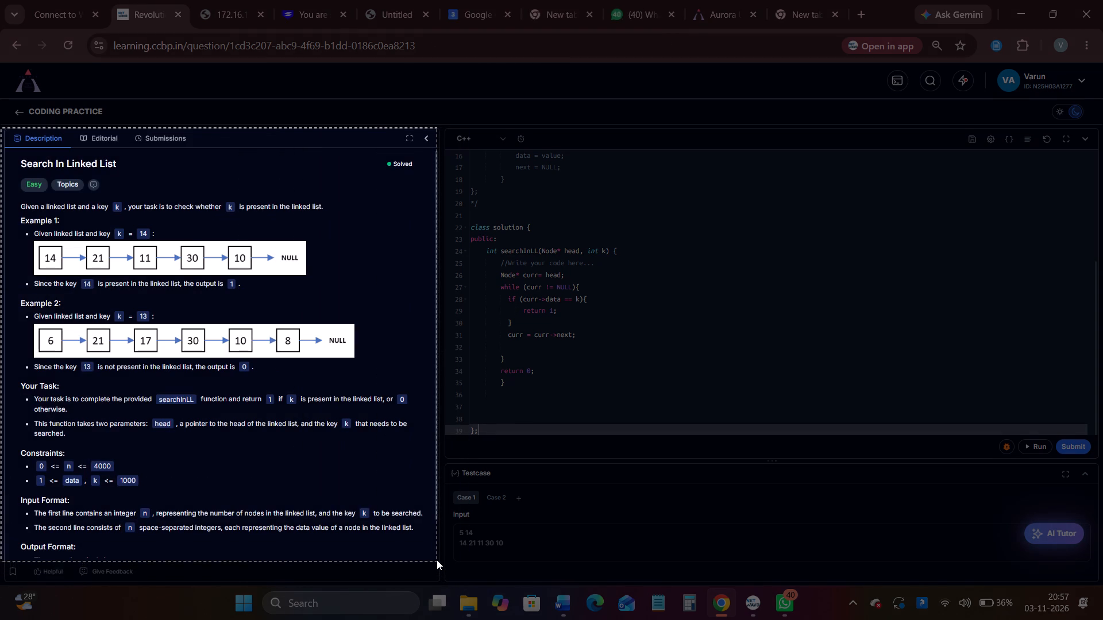
left_click_drag(437, 560, 438, 542)
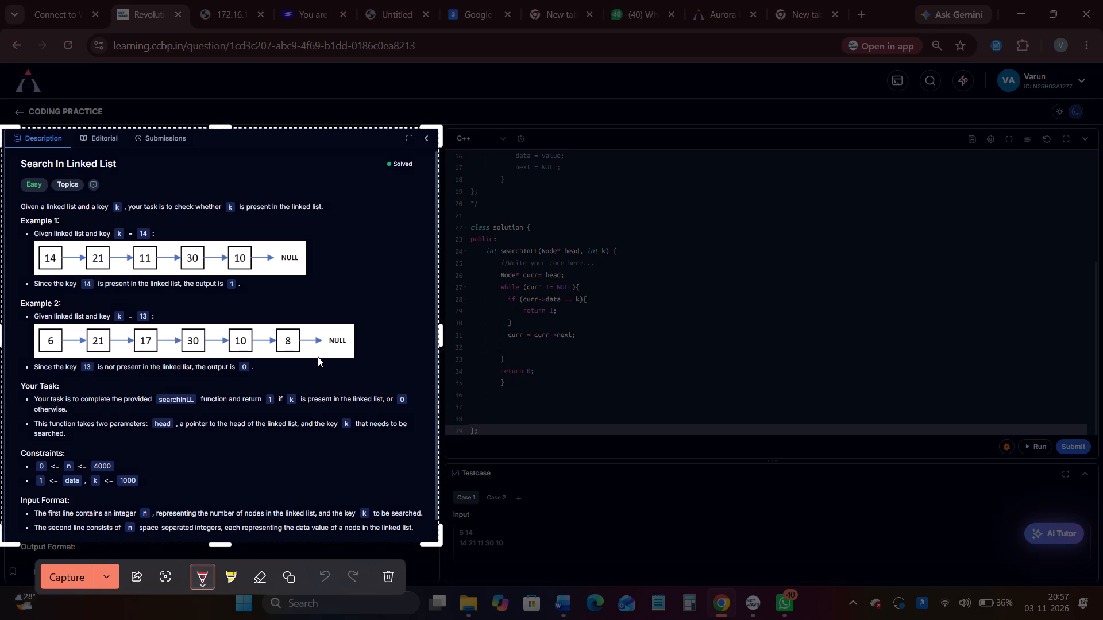
key("ctrl+c")
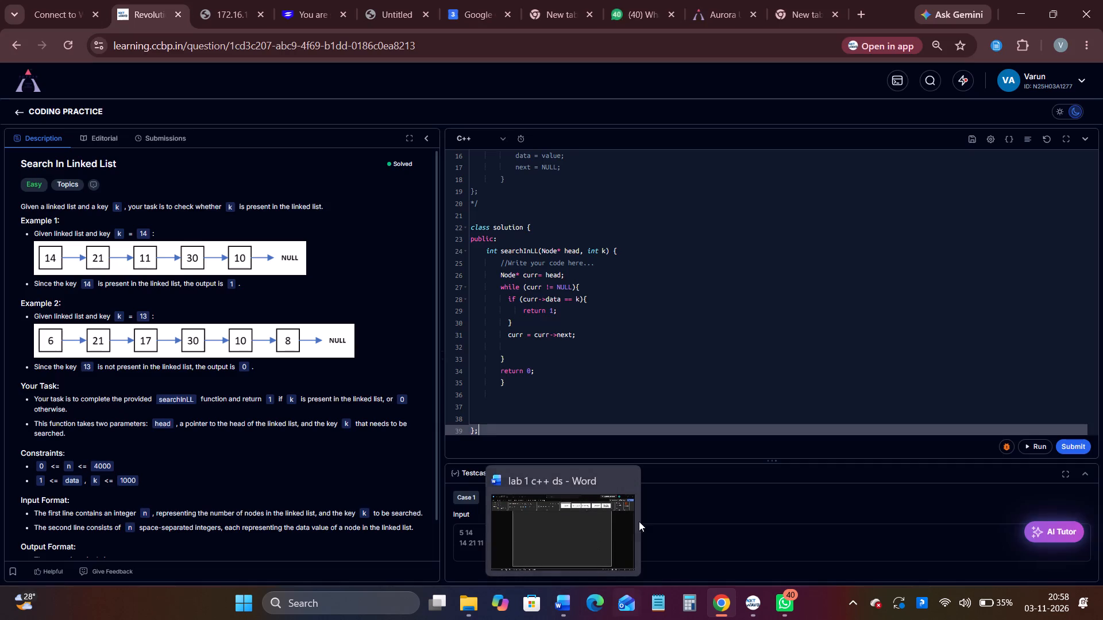
Switch to Word, add blank lines after the existing content to reach a new third page, and paste the problem screenshot there.
left_click(563, 532)
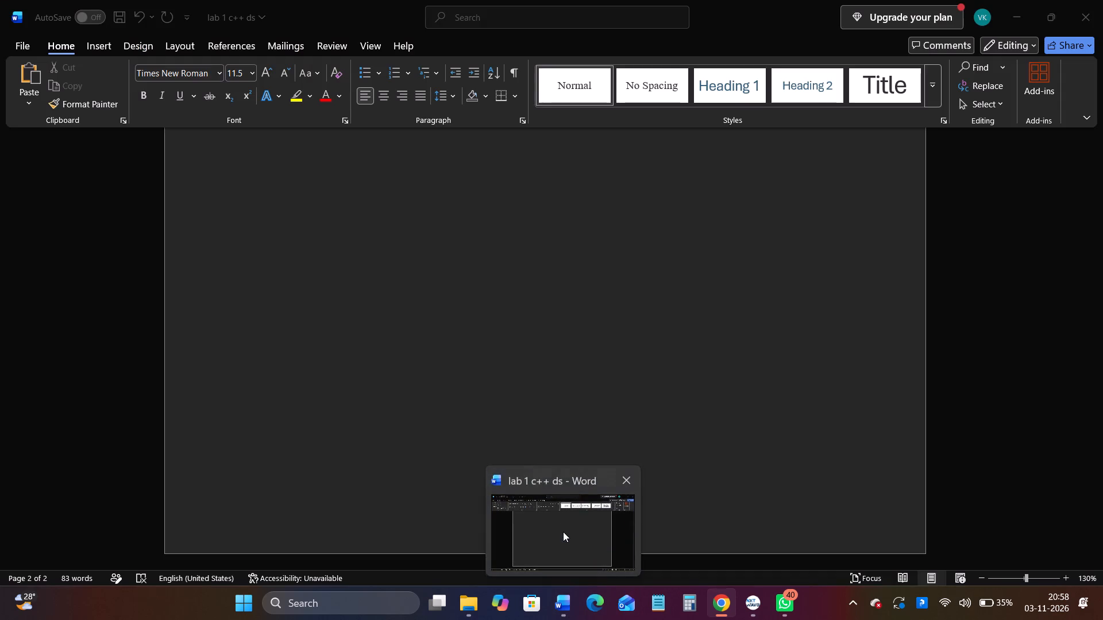
scroll(362, 218, "up", 4)
scroll(362, 218, "down", 5)
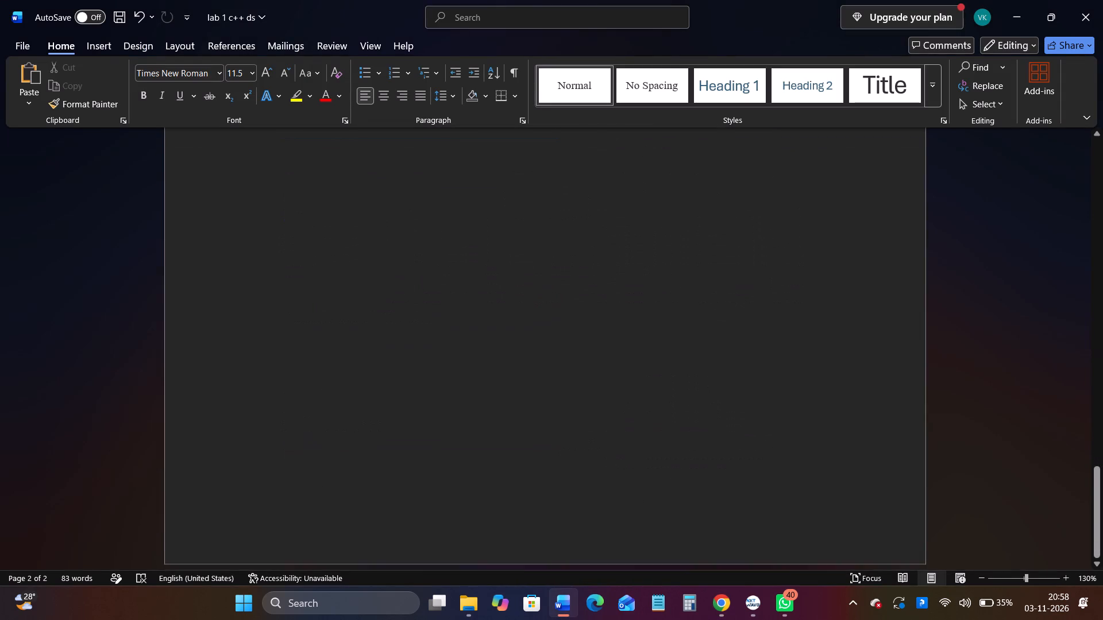
scroll(362, 218, "down", 6)
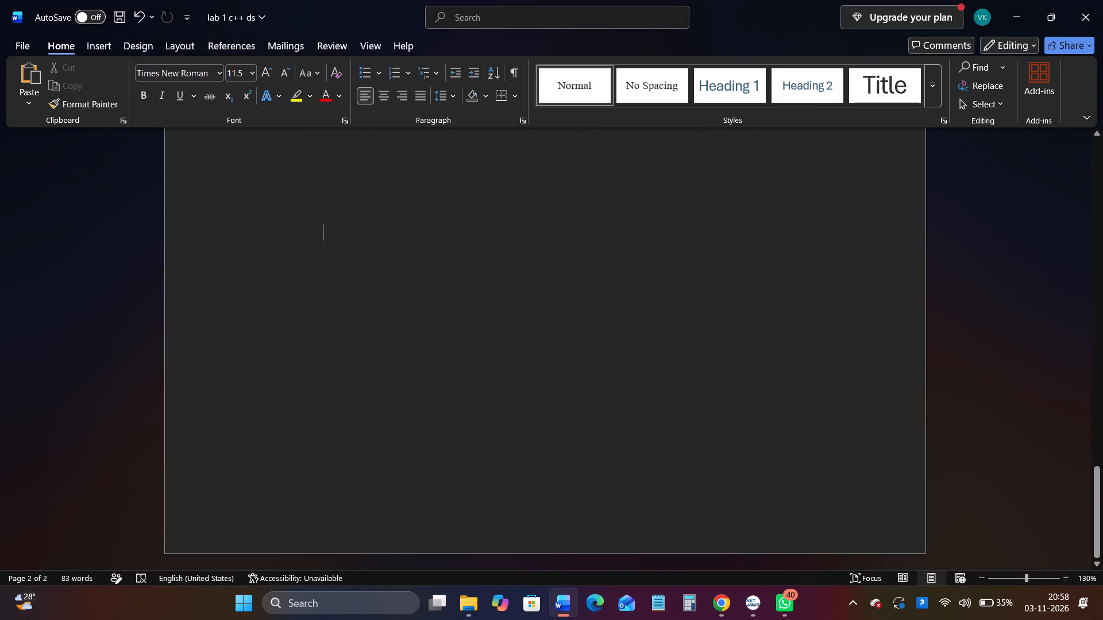
key("Return")
key("Return")
key("Return")
key("Return")
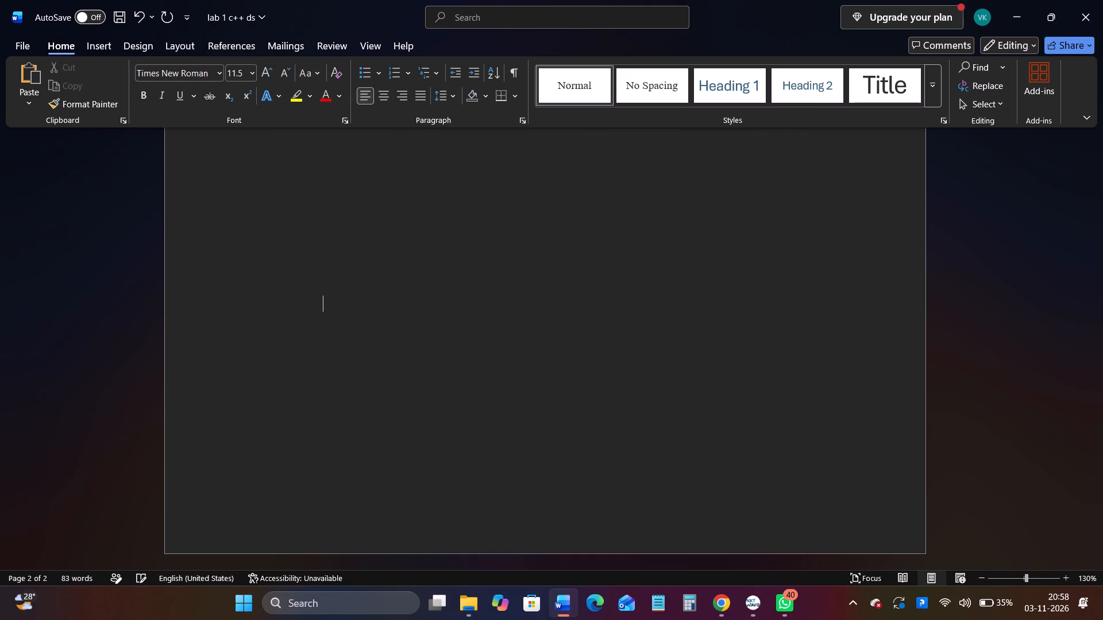
key("Return")
key("Return")
key("Return")
key("Return")
key("Return")
key("Return")
key("Return")
key("Return")
key("Return")
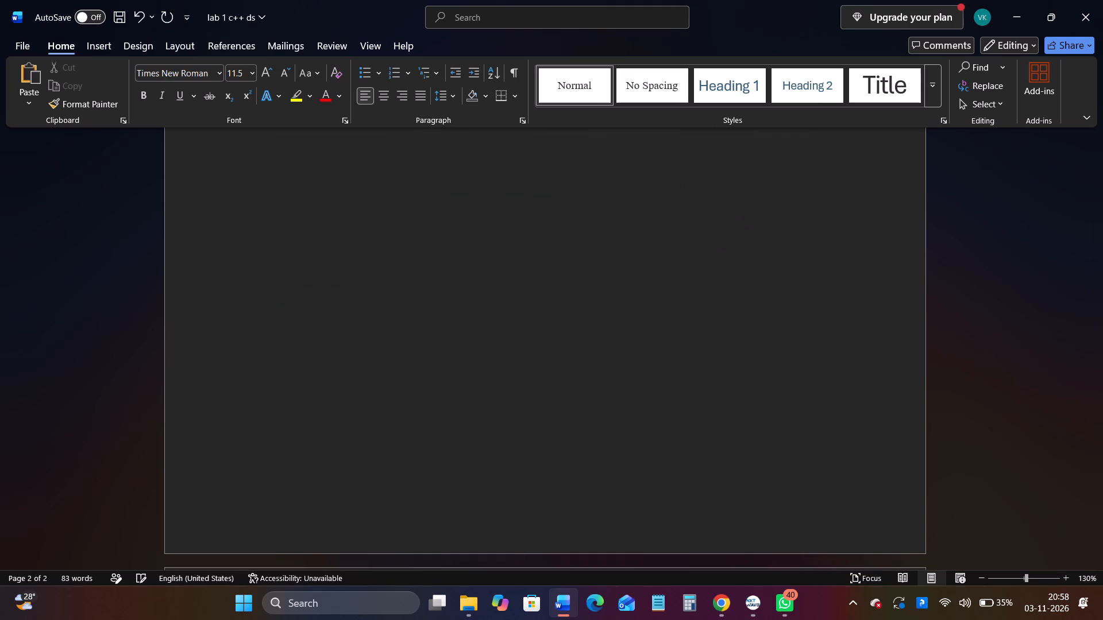
key("Return")
key("ctrl+v")
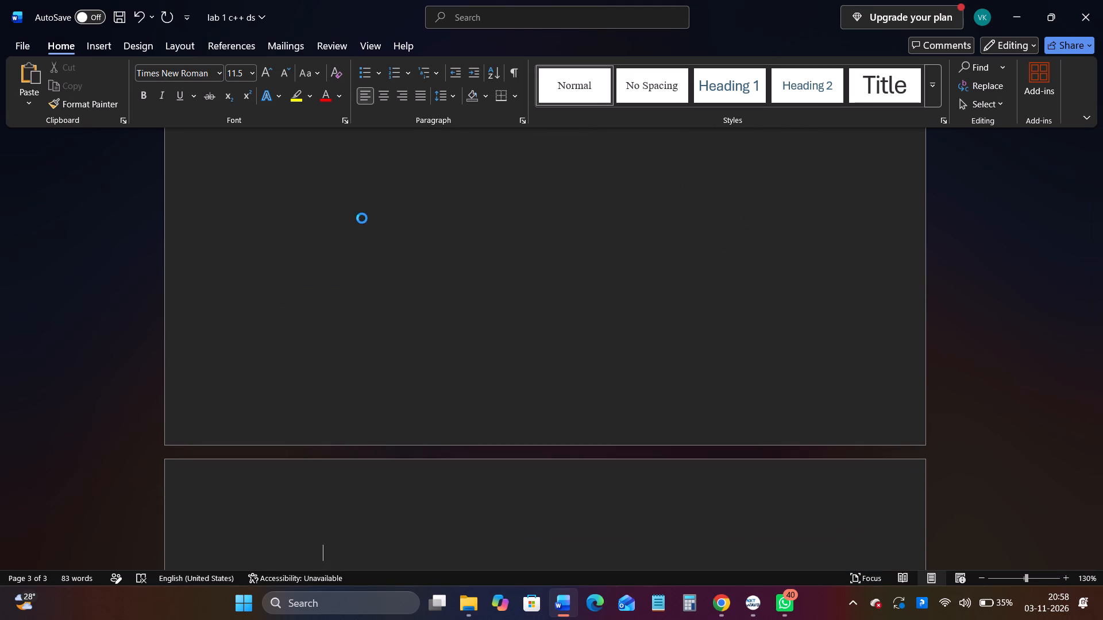
Resize the pasted Search In Linked List screenshot so it is clearly shorter and slightly narrower on the third page.
scroll(497, 237, "down", 5)
scroll(497, 237, "up", 1)
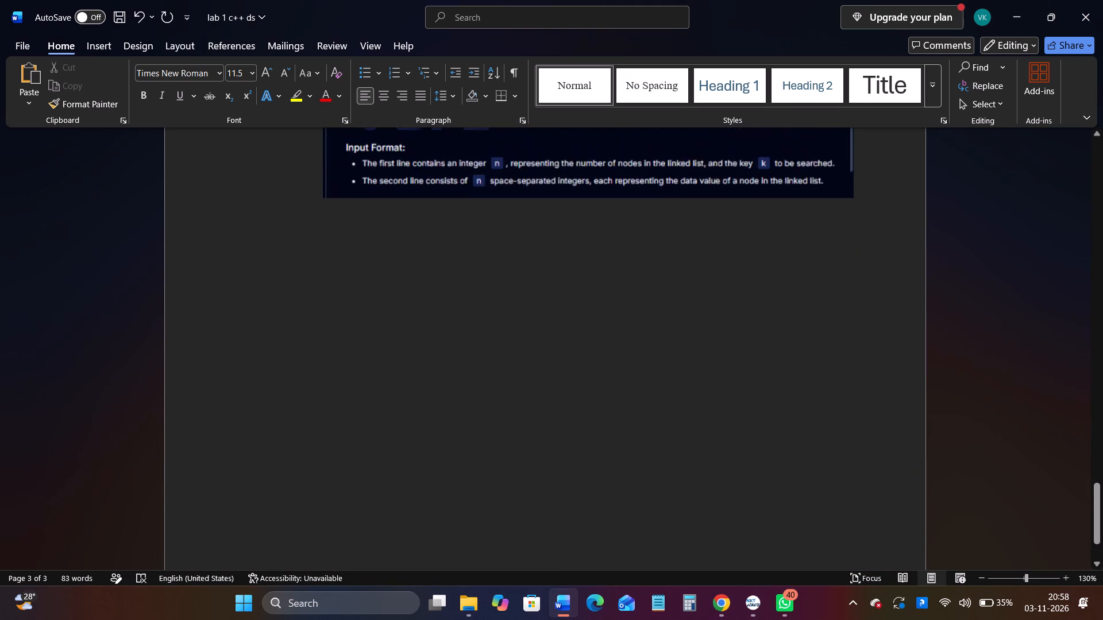
scroll(497, 237, "up", 1)
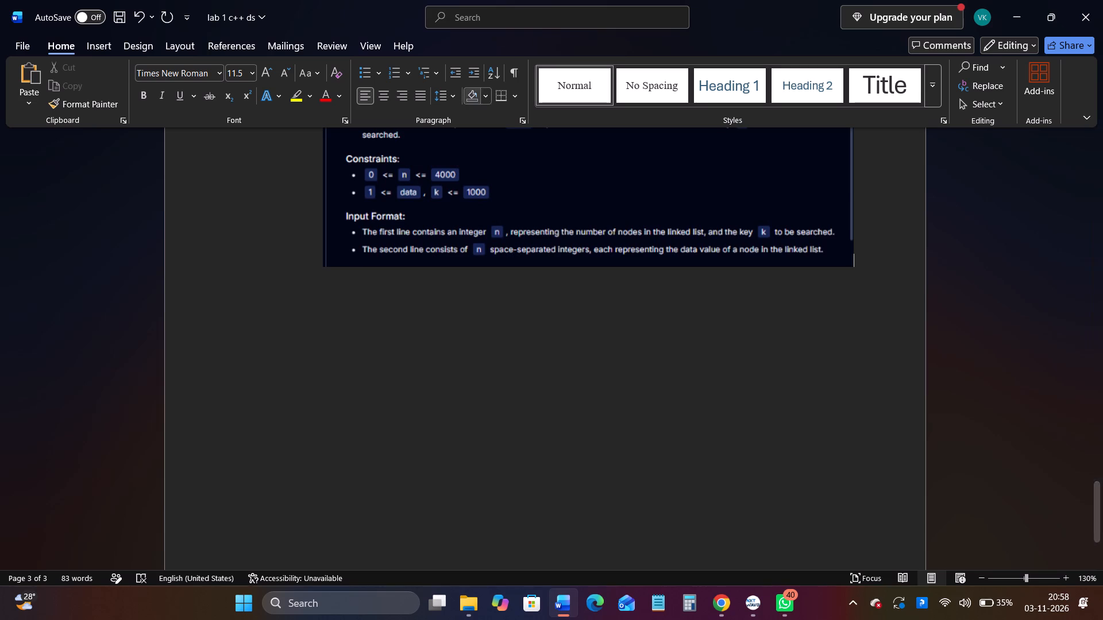
scroll(554, 286, "up", 1)
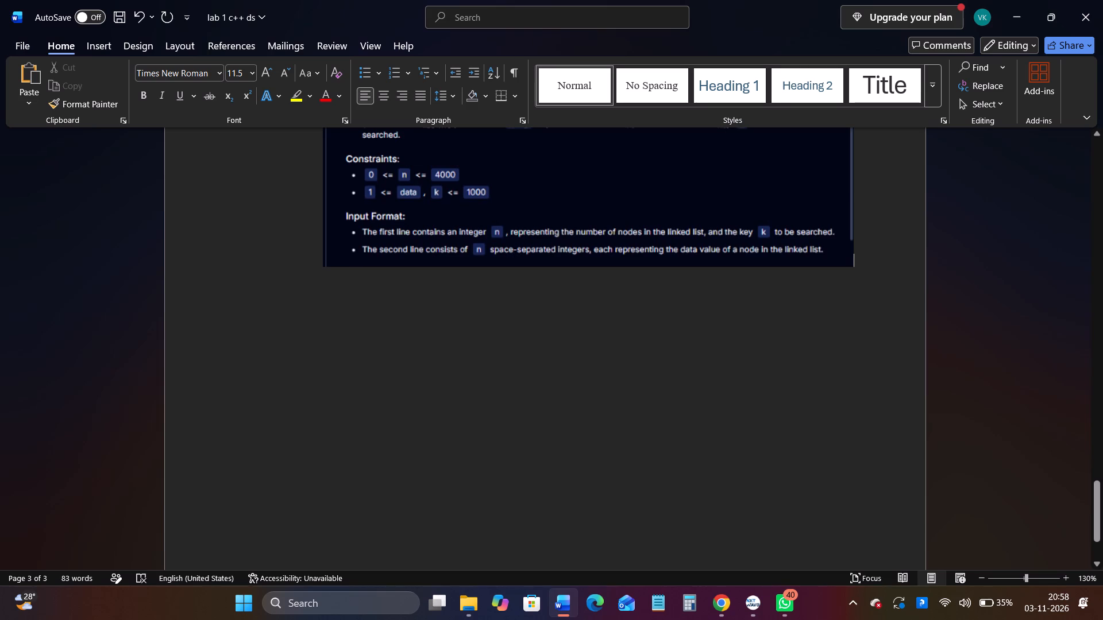
scroll(554, 286, "up", 1)
left_click(508, 330)
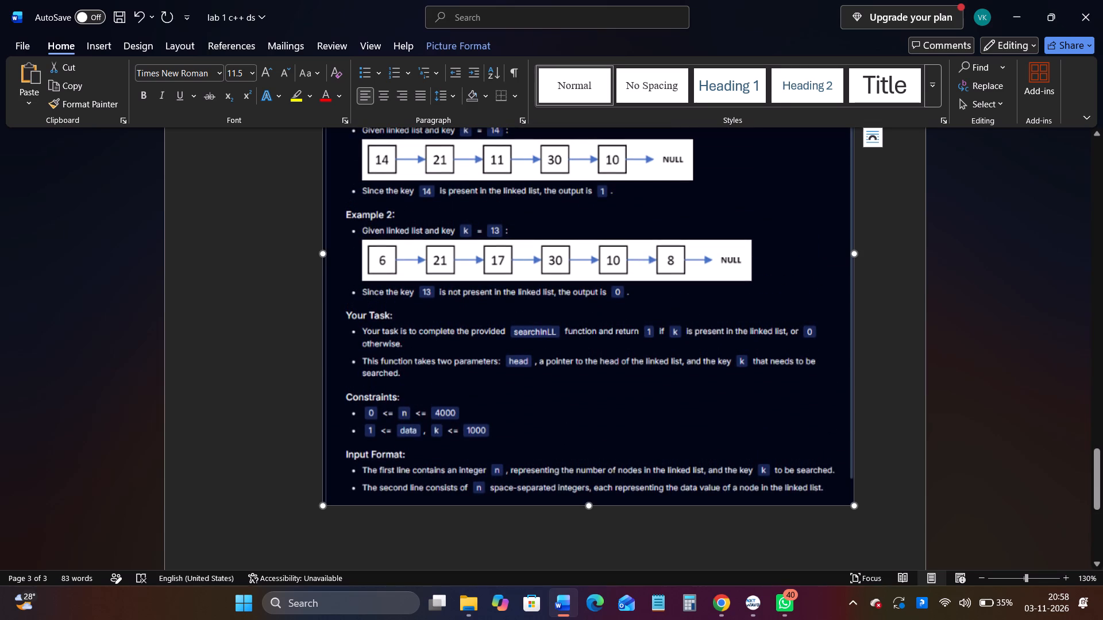
left_click_drag(589, 508, 606, 263)
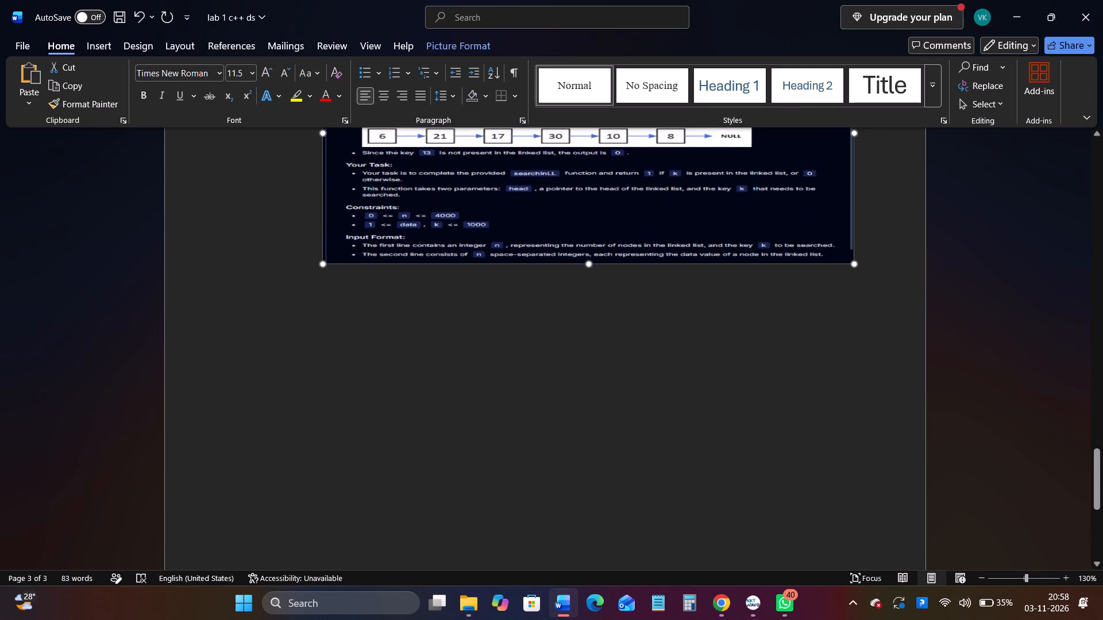
left_click_drag(606, 263, 606, 263)
scroll(562, 344, "up", 1)
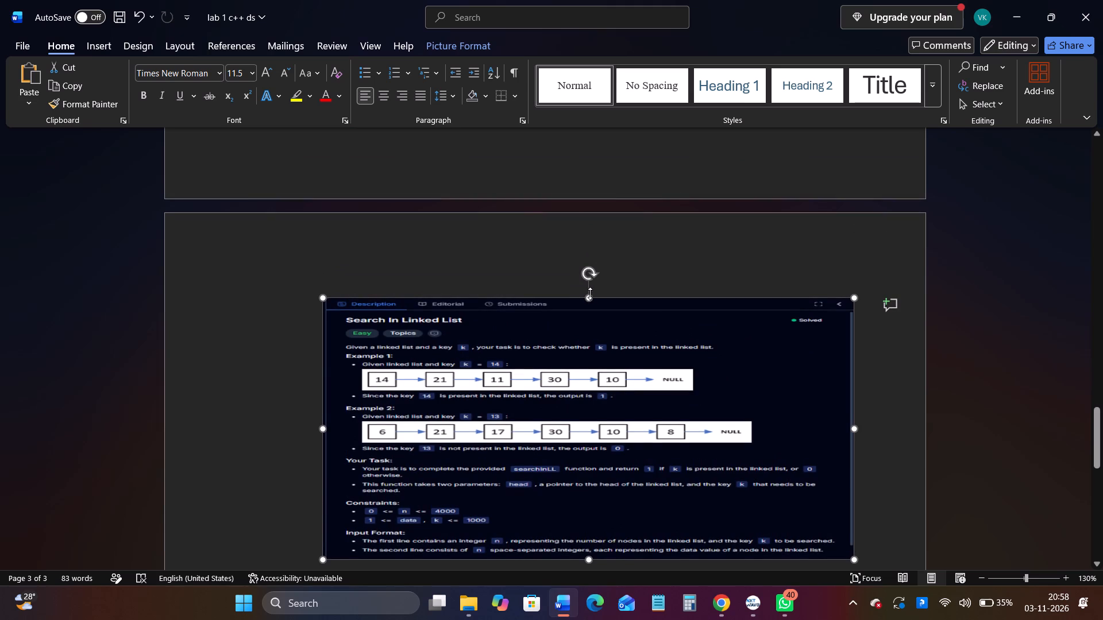
left_click_drag(590, 293, 595, 259)
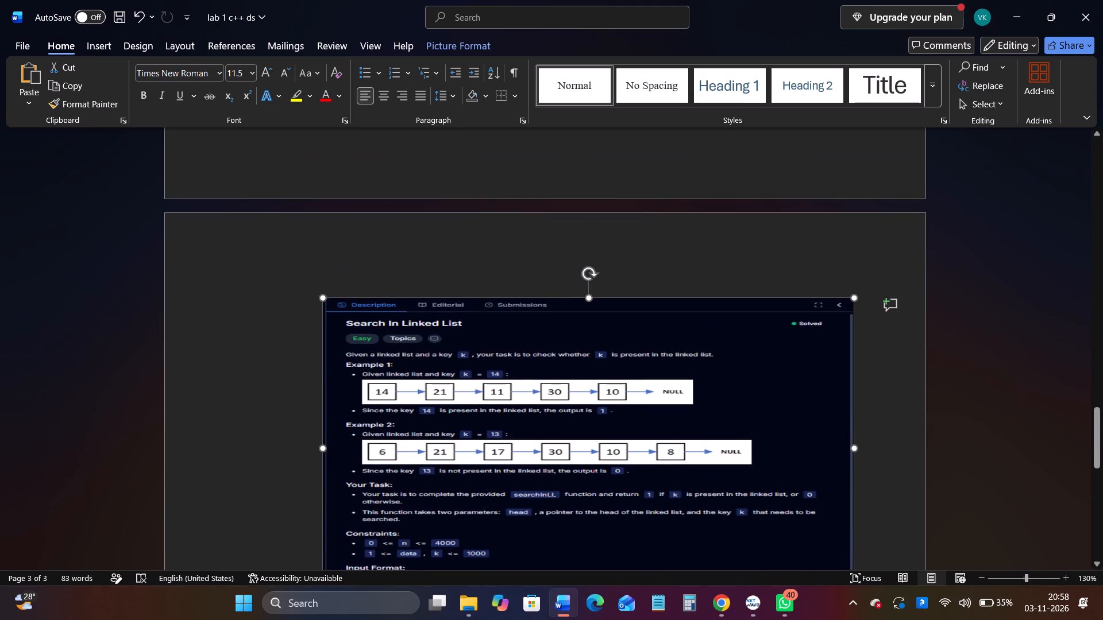
left_click_drag(326, 449, 253, 449)
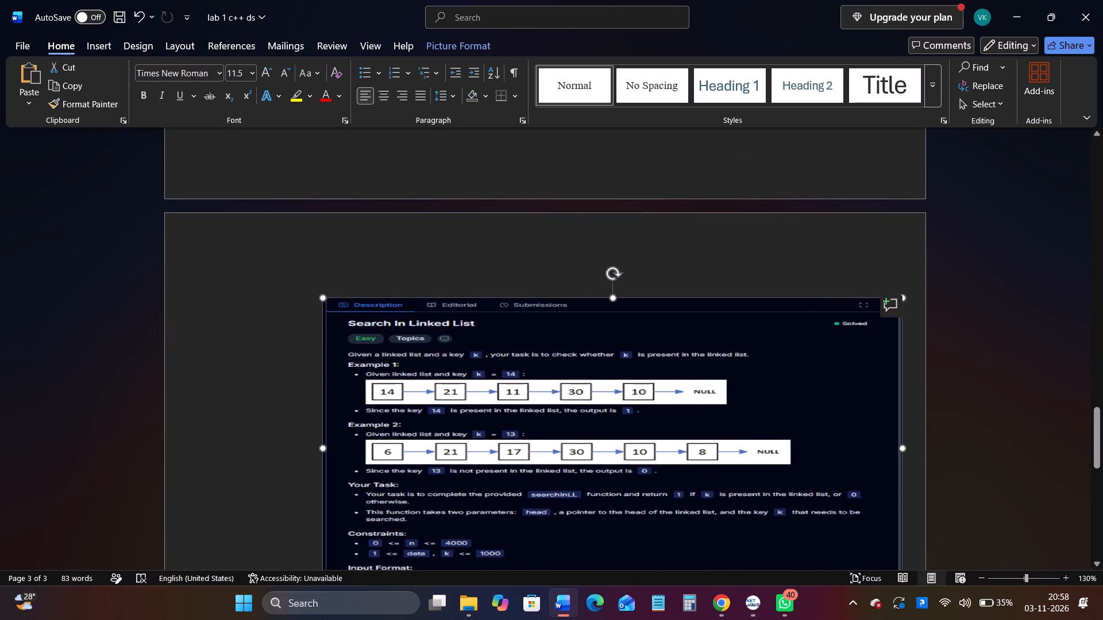
left_click_drag(253, 449, 356, 482)
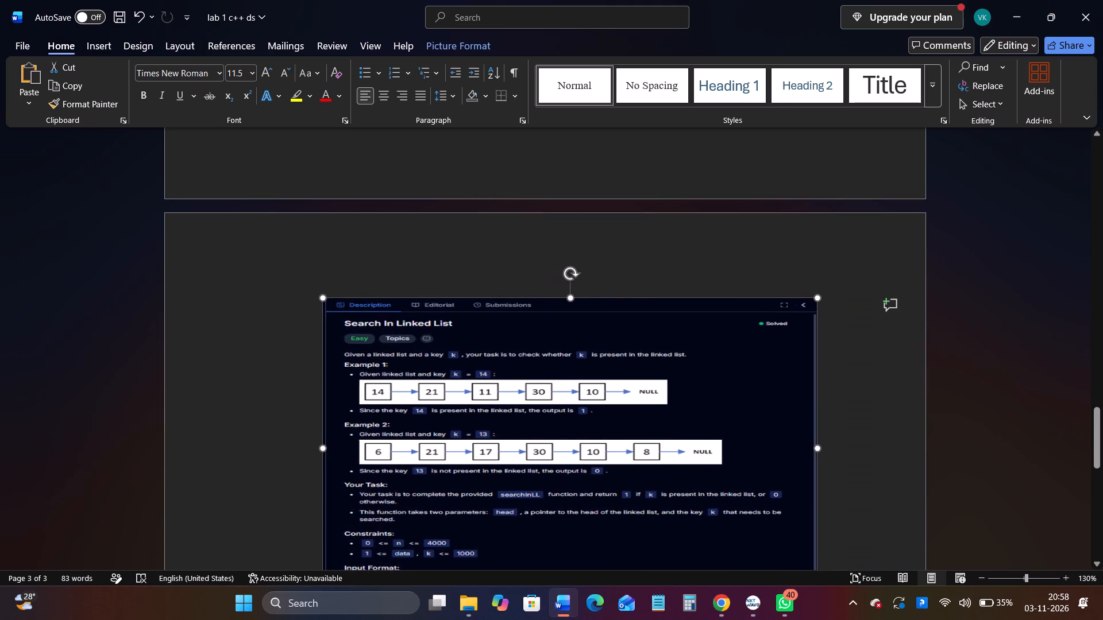
left_click_drag(356, 482, 350, 485)
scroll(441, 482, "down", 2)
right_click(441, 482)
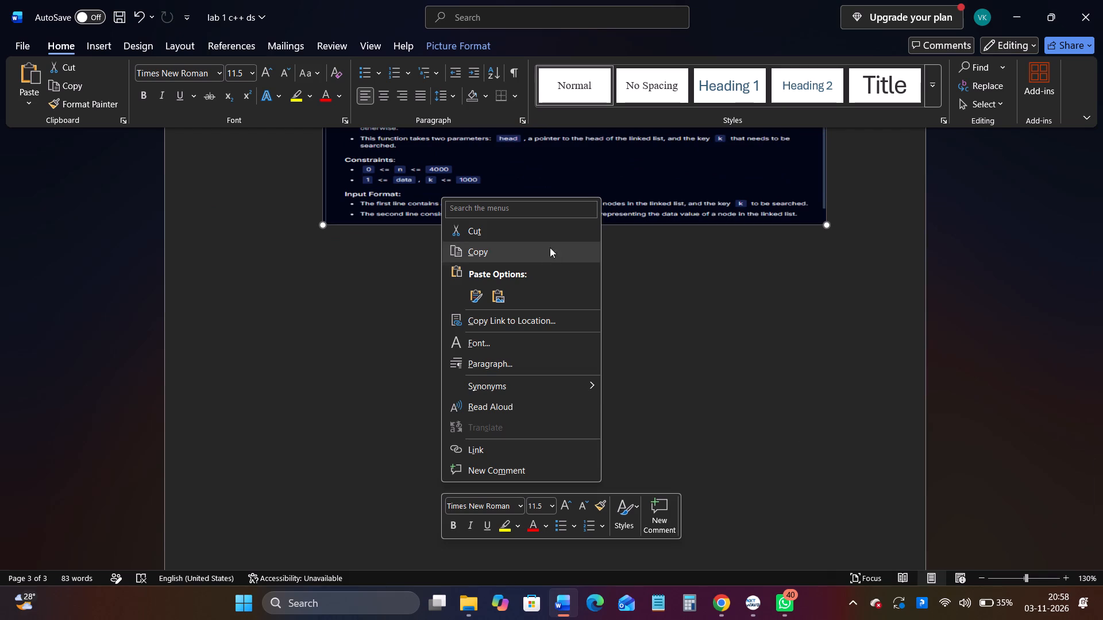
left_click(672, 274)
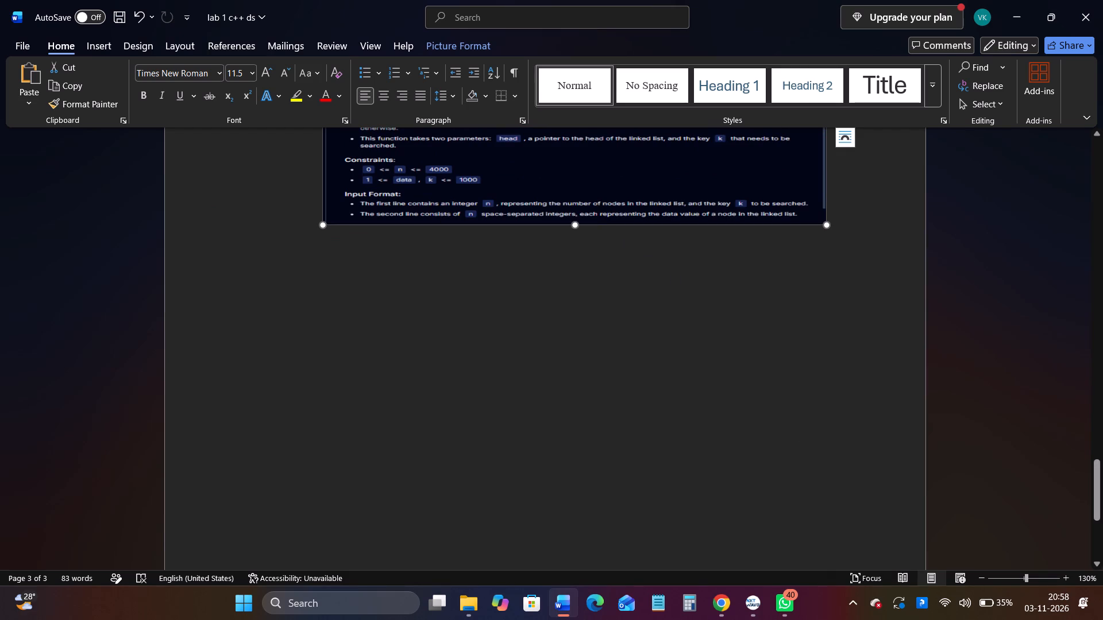
Add the heading "Question 1:" followed by a blank line above the Search In Linked List screenshot on the third page.
scroll(578, 231, "up", 2)
scroll(578, 231, "down", 1)
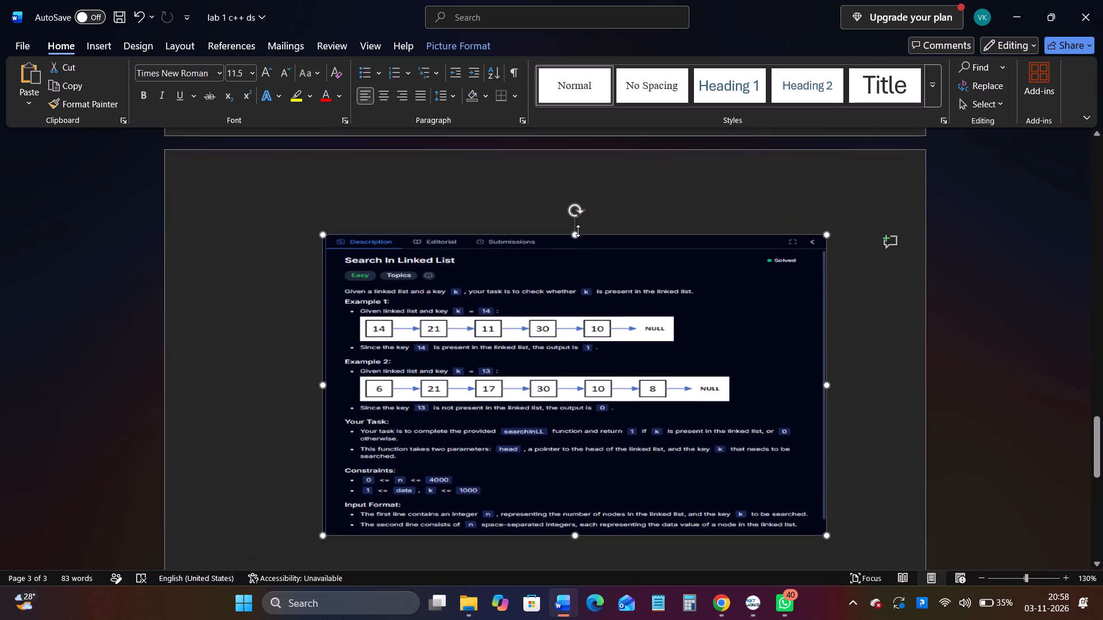
scroll(520, 295, "down", 3)
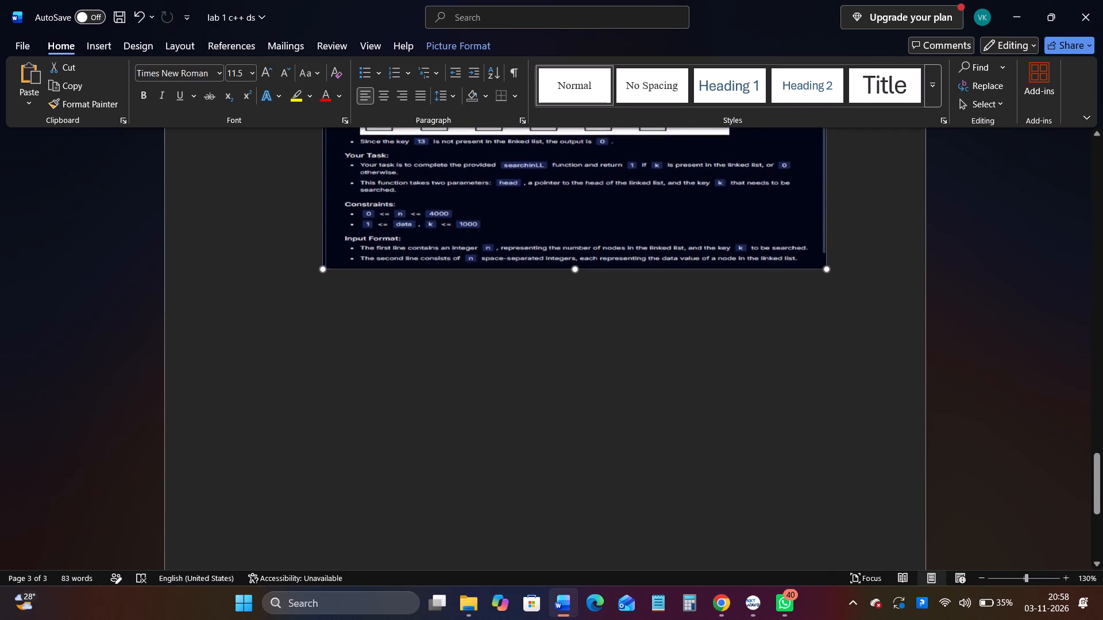
scroll(610, 465, "down", 1)
scroll(610, 465, "up", 2)
right_click(610, 465)
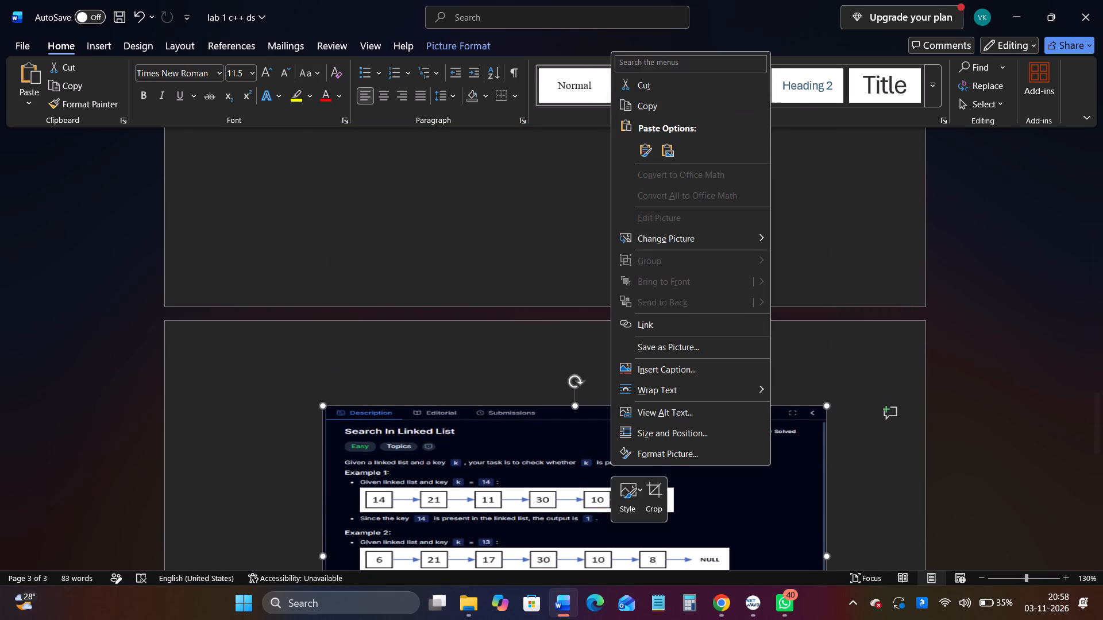
left_click(329, 375)
left_click(329, 375)
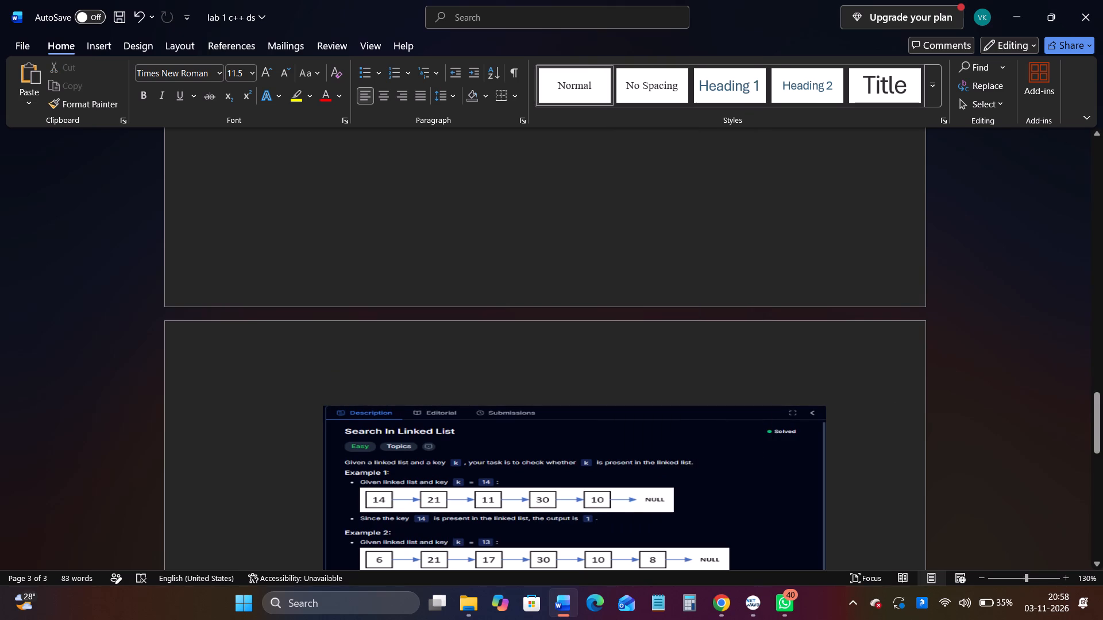
type("question")
key("space")
type("1:")
key("Return")
key("Return")
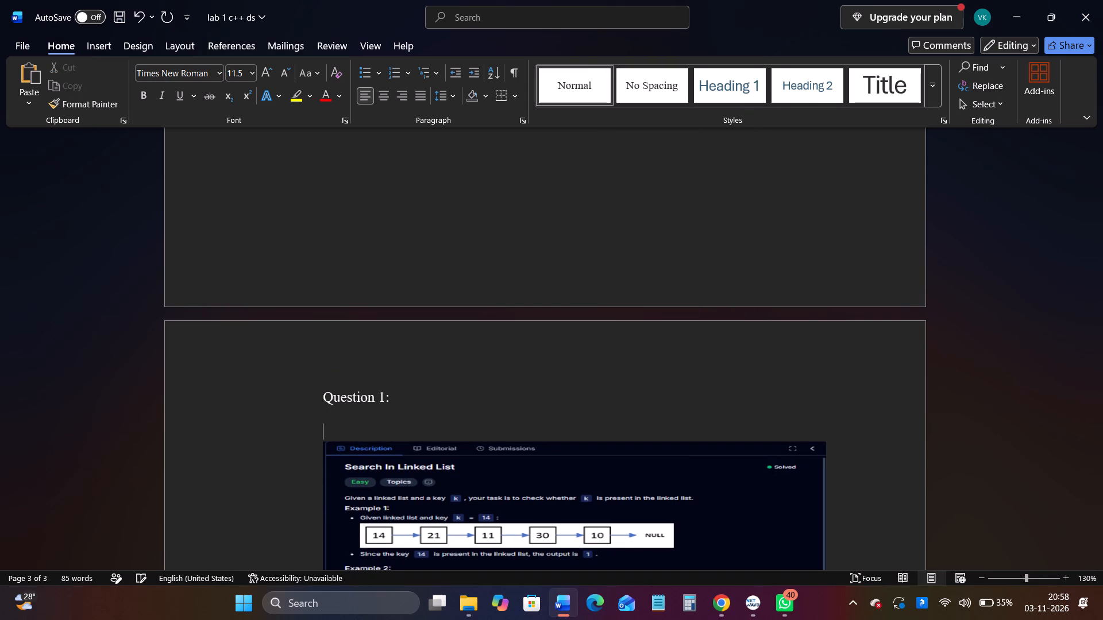
Switch to Chrome and copy the entire C++ solution of the Search In Linked List problem, from the include line to the closing brace.
scroll(329, 375, "down", 3)
scroll(426, 416, "down", 1)
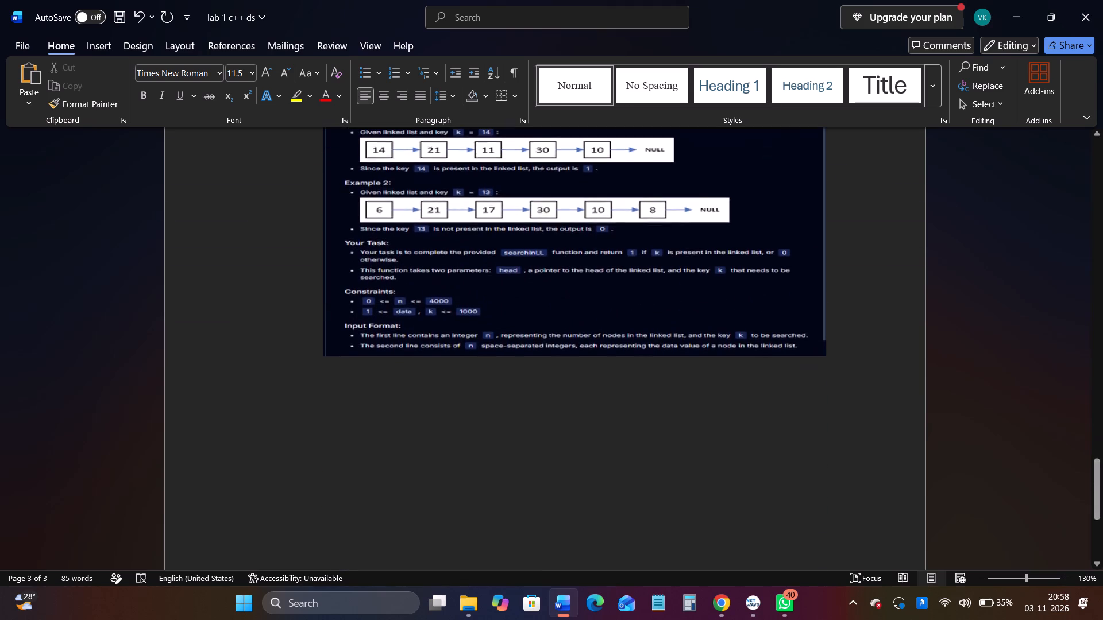
scroll(426, 416, "down", 1)
scroll(511, 444, "down", 1)
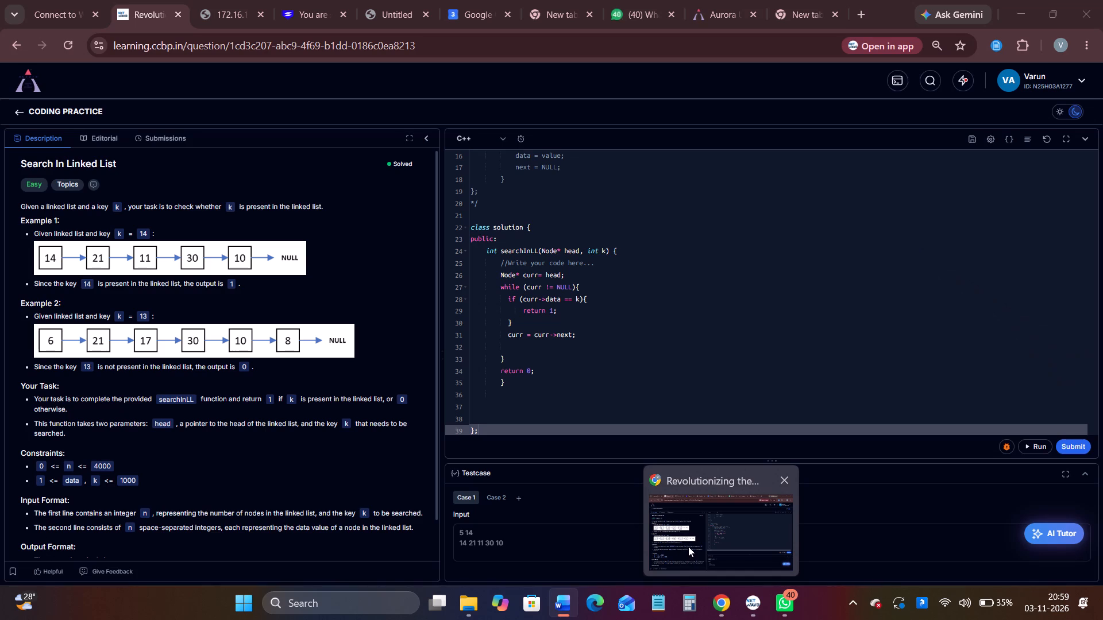
left_click(689, 545)
scroll(565, 142, "up", 3)
scroll(542, 240, "up", 5)
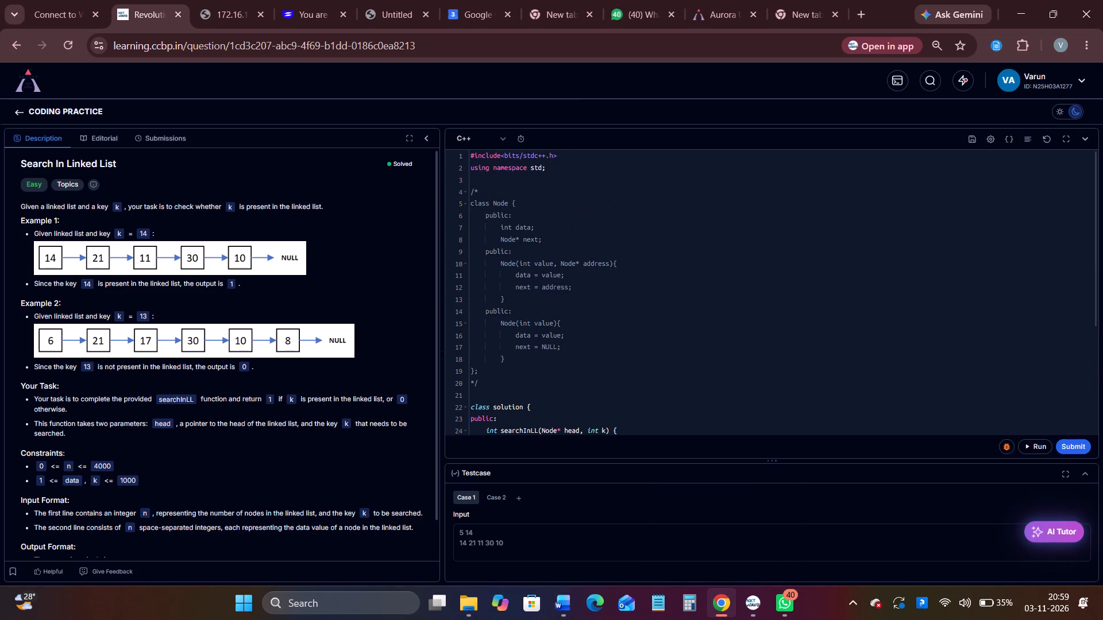
left_click_drag(470, 151, 509, 252)
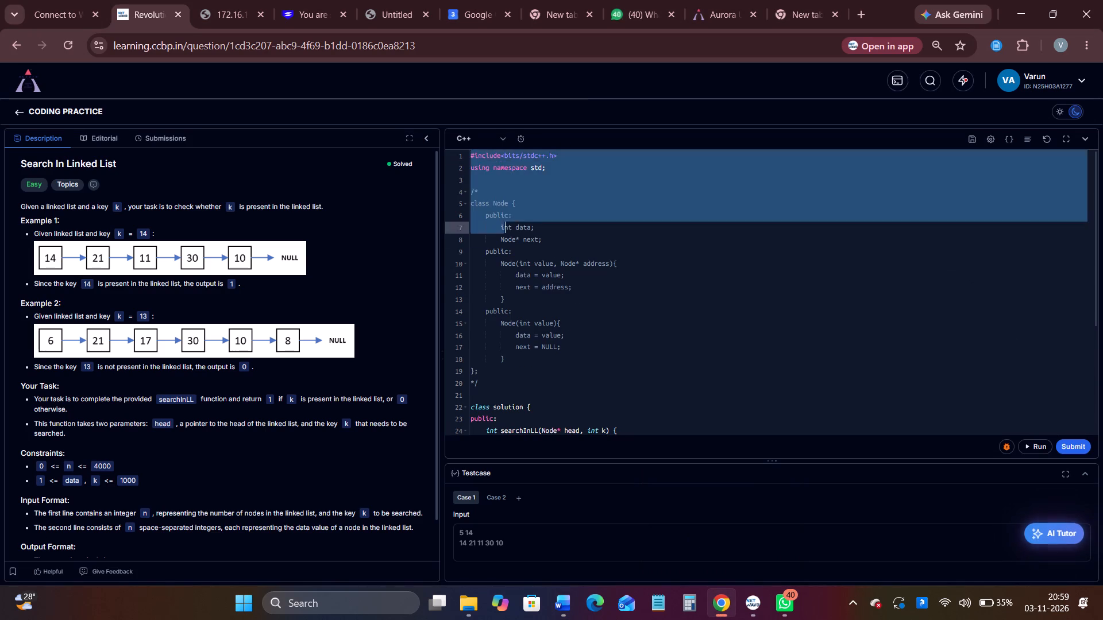
left_click_drag(509, 252, 497, 505)
key("ctrl+c")
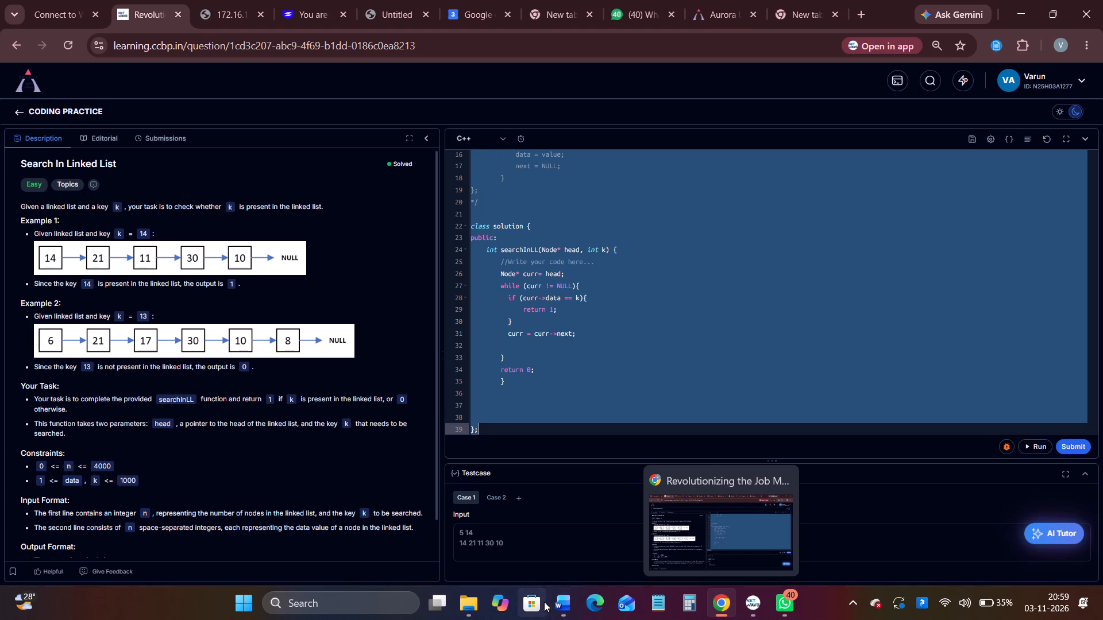
Switch to Word and widen the gap between the "Question 1:" heading and the screenshot by two blank lines.
left_click(587, 544)
scroll(490, 371, "up", 1)
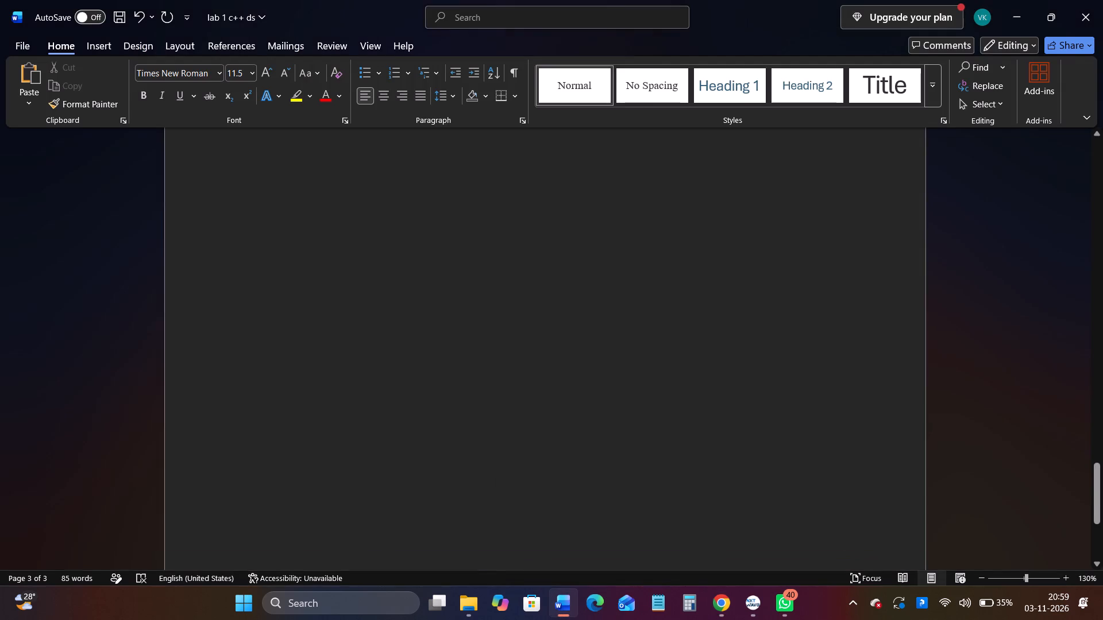
scroll(490, 371, "up", 1)
right_click(490, 371)
key("Return")
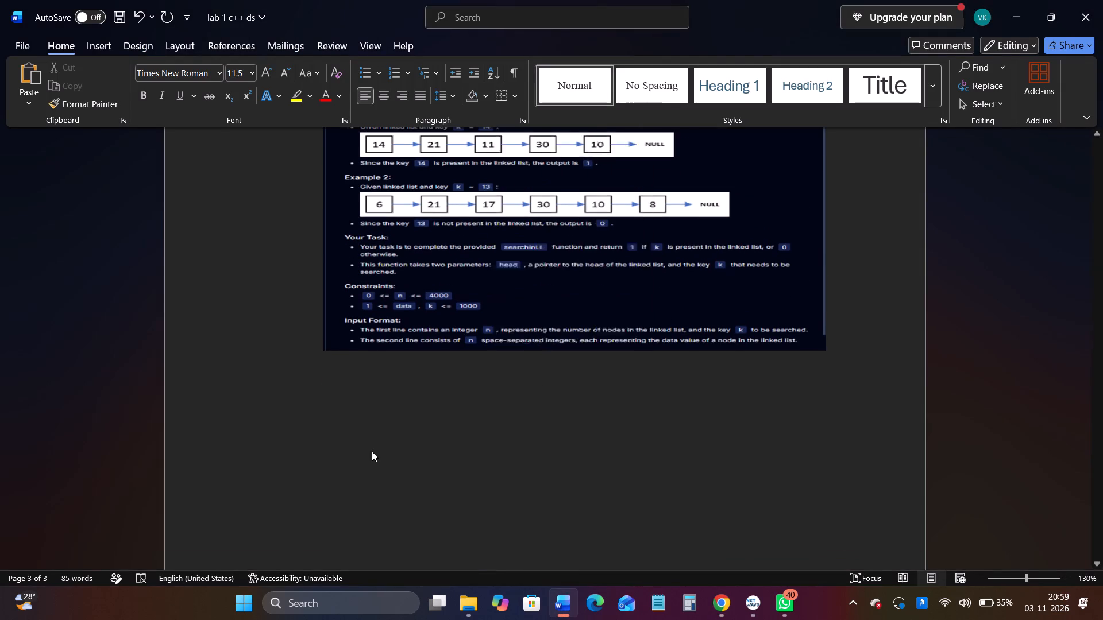
key("Return")
key("Return")
key("Return")
key("Return")
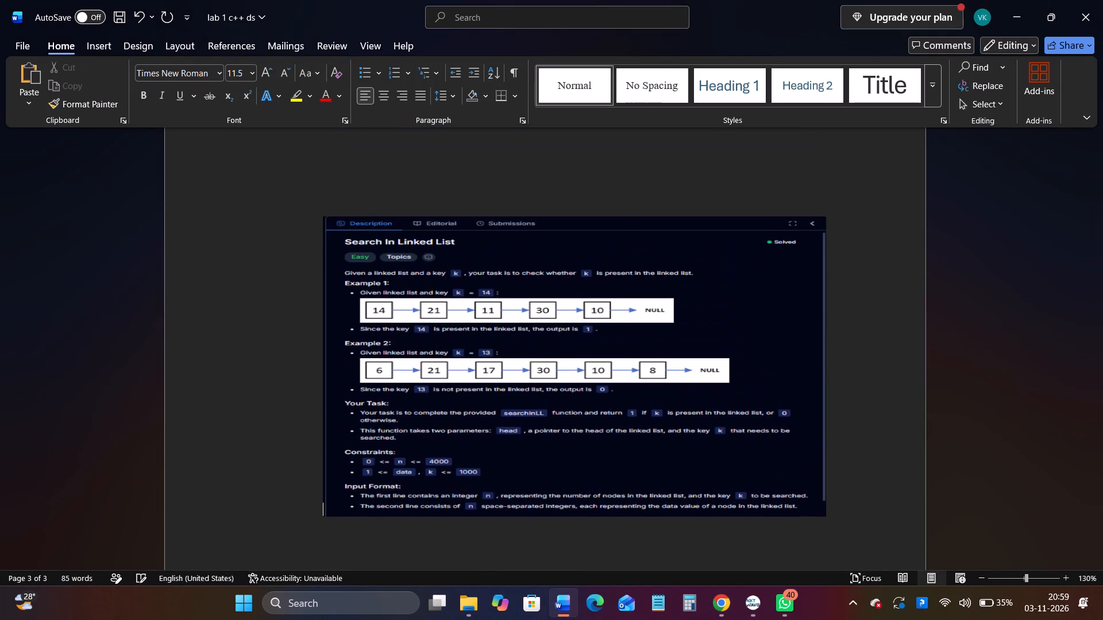
key("BackSpace")
key("BackSpace")
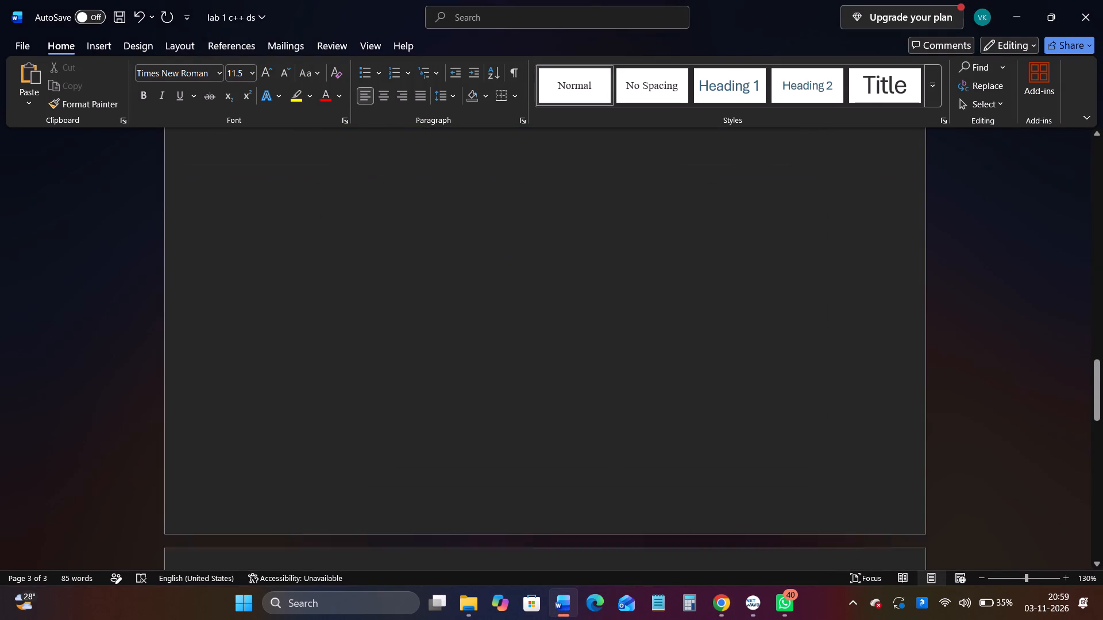
Add the label "Code :" a few lines below the problem screenshot and paste the copied C++ solution under it.
scroll(372, 451, "down", 1)
scroll(705, 514, "down", 1)
left_click(853, 525)
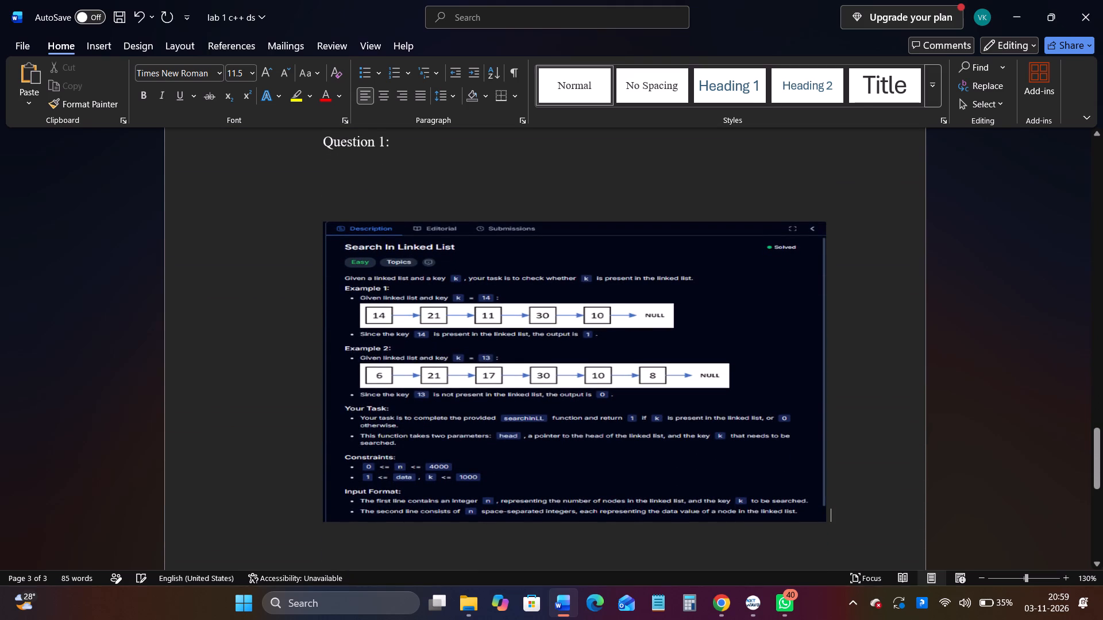
key("Return")
key("Return")
key("Return")
key("Return")
type("code")
key("space")
key("shift+colon")
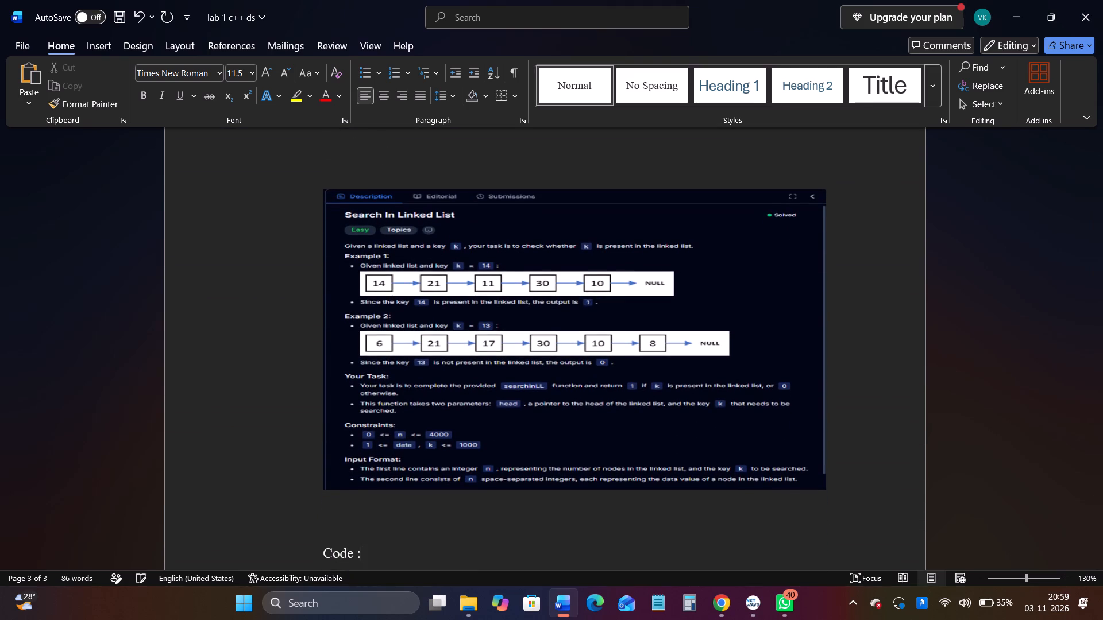
key("Return")
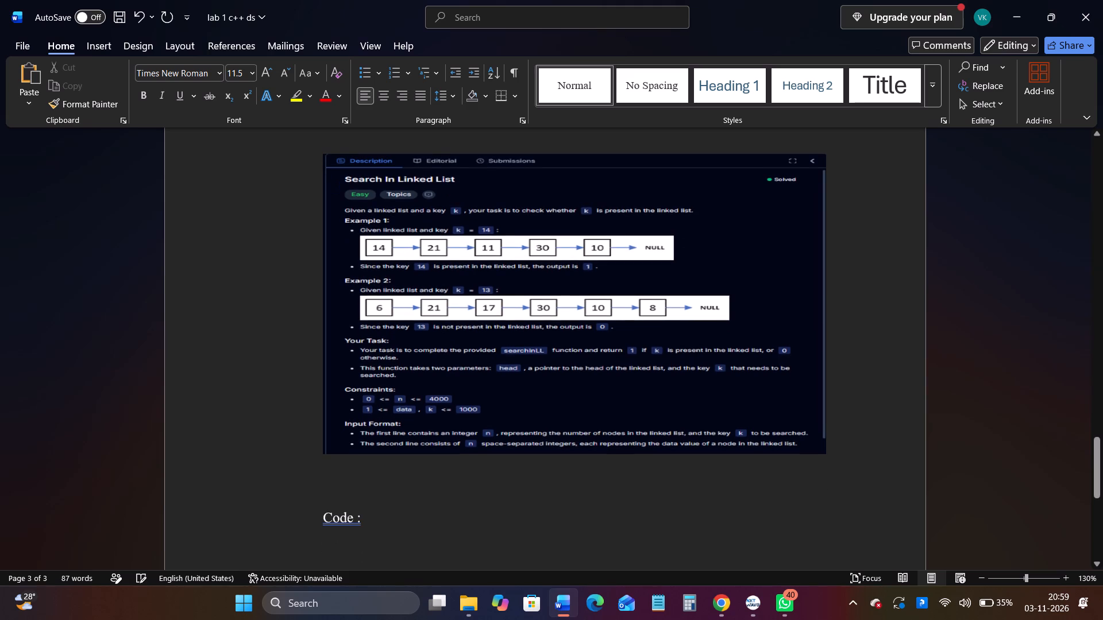
key("ctrl+v")
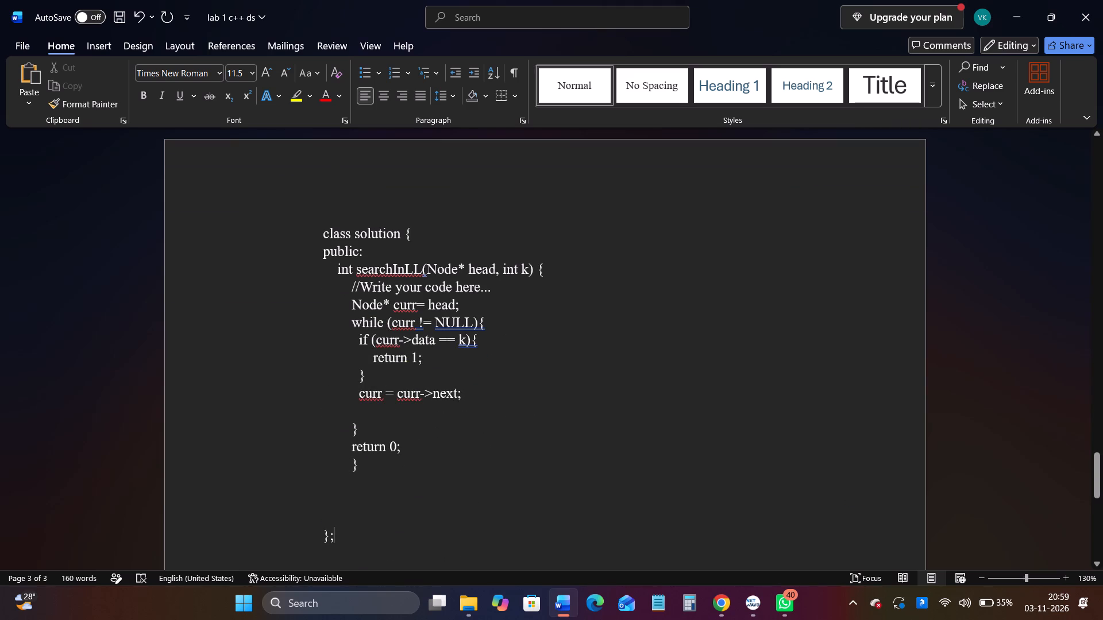
Switch to Chrome and run the Search In Linked List solution against the sample test cases.
left_click(728, 568)
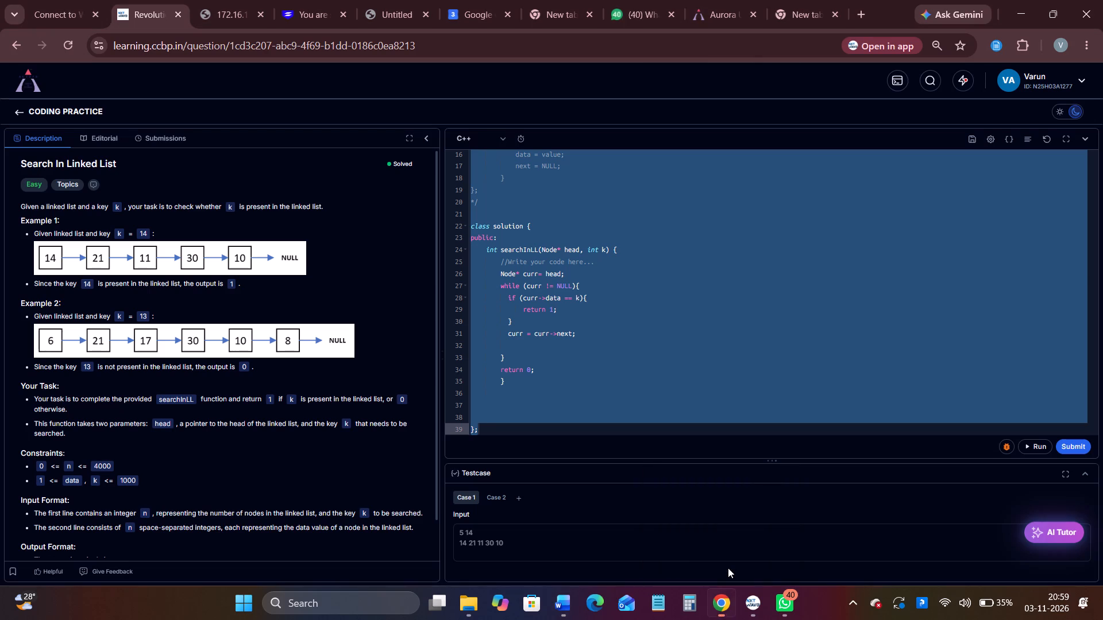
scroll(589, 432, "down", 3)
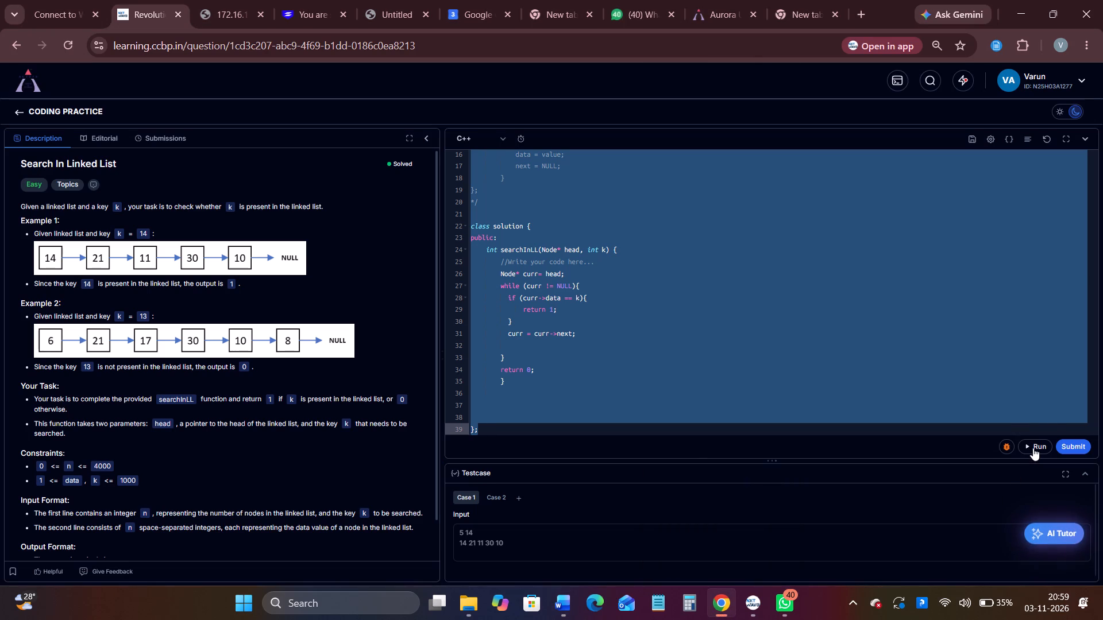
left_click(1033, 448)
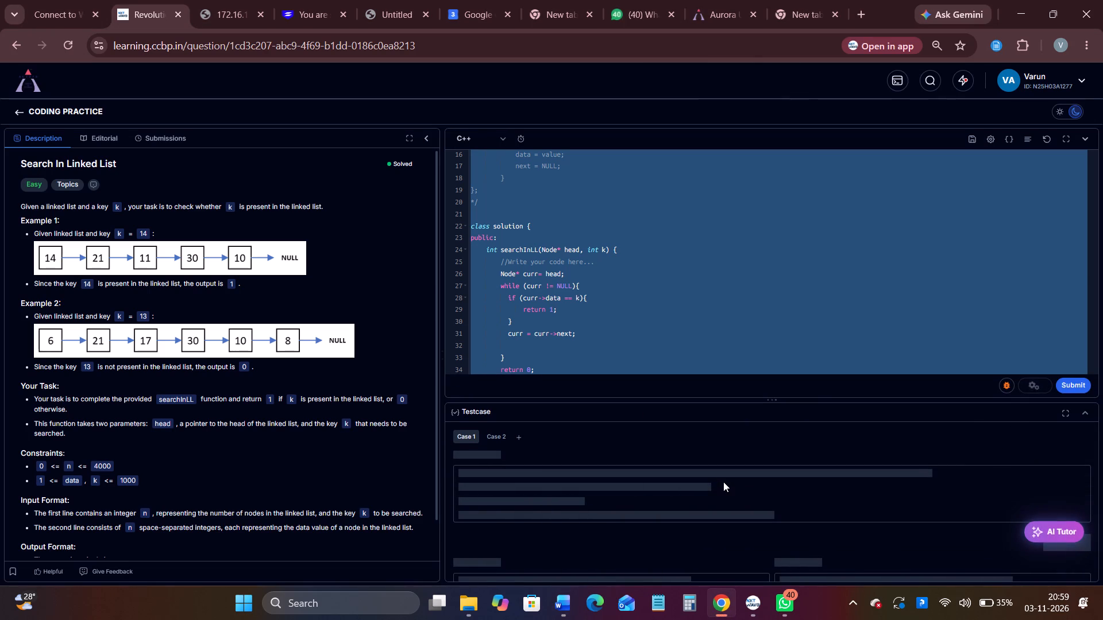
Enlarge the Testcase pane upward until the whole Case 1 result fits, from the compile status to the output and expected boxes.
scroll(723, 482, "down", 1)
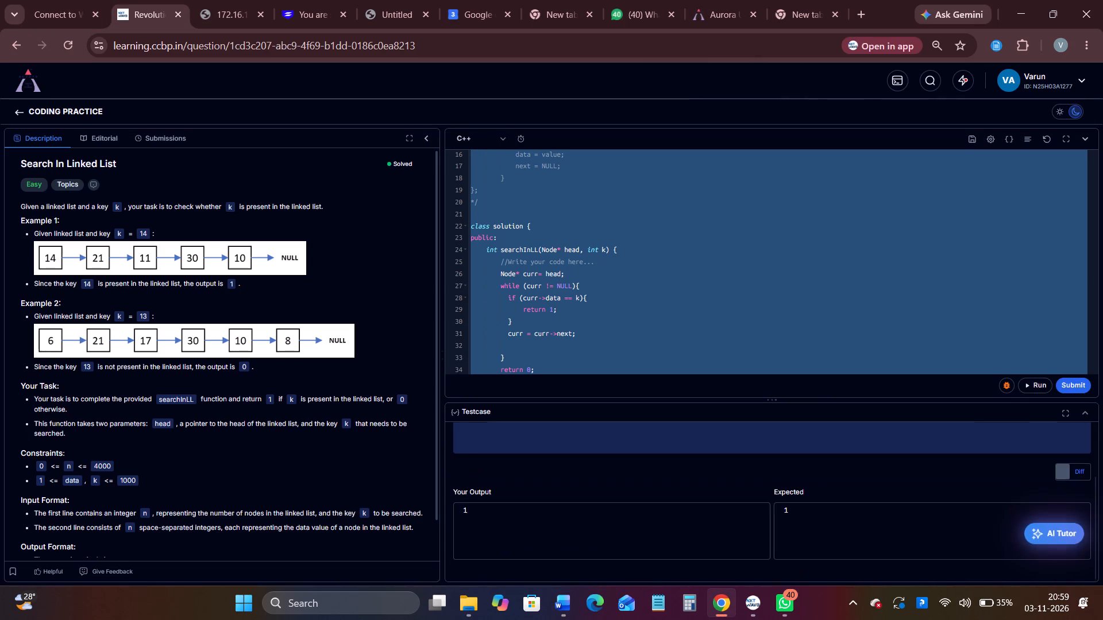
scroll(723, 482, "down", 1)
scroll(723, 482, "up", 1)
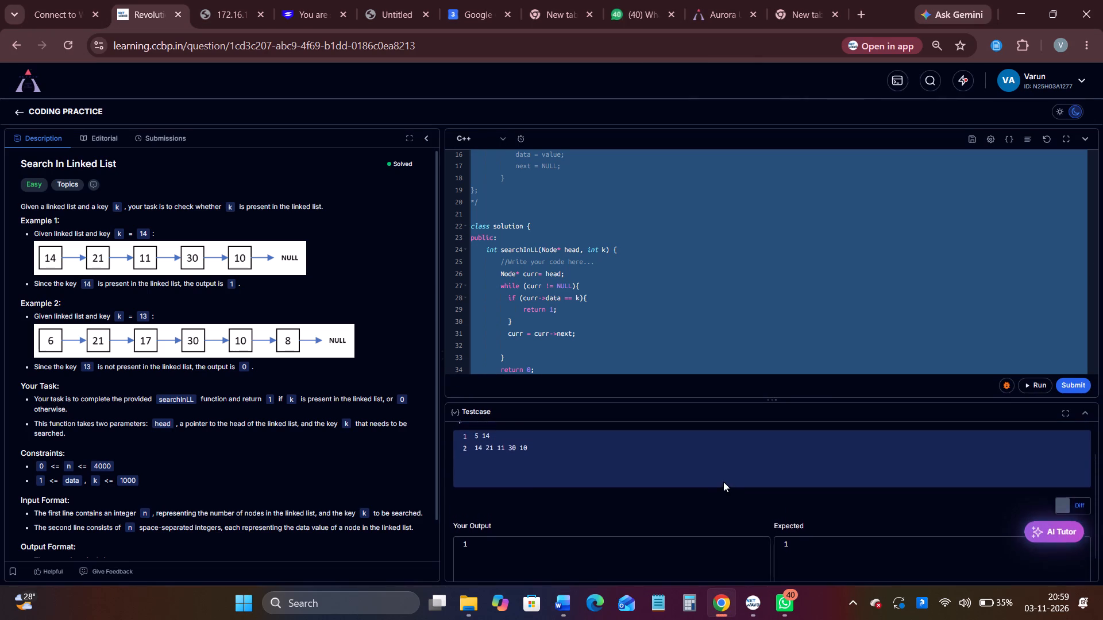
scroll(723, 482, "up", 1)
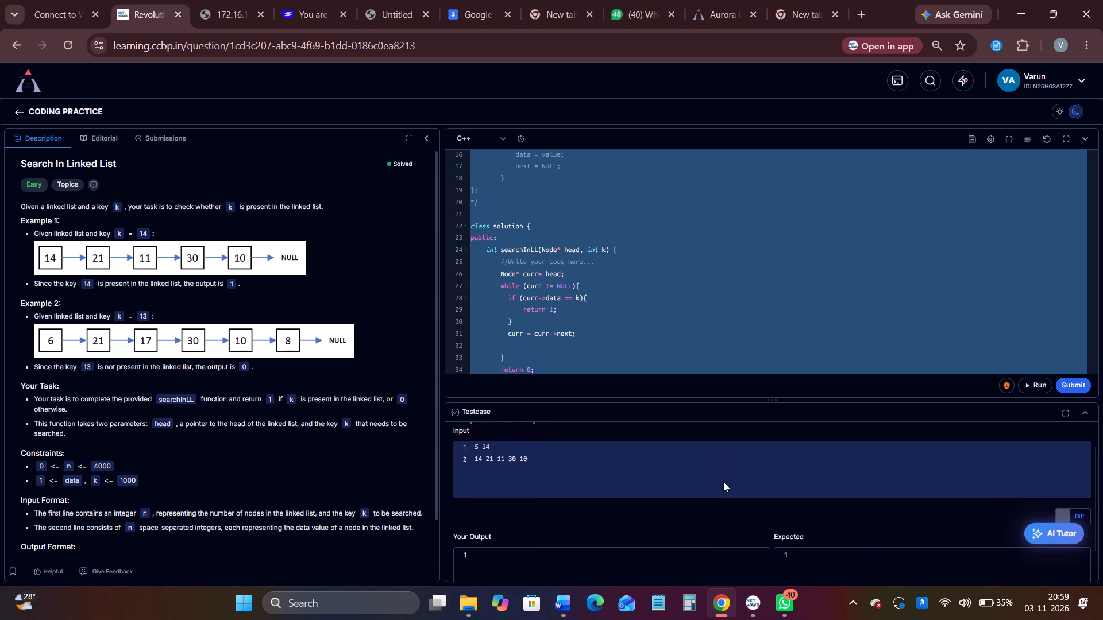
scroll(723, 482, "up", 1)
scroll(655, 294, "down", 2)
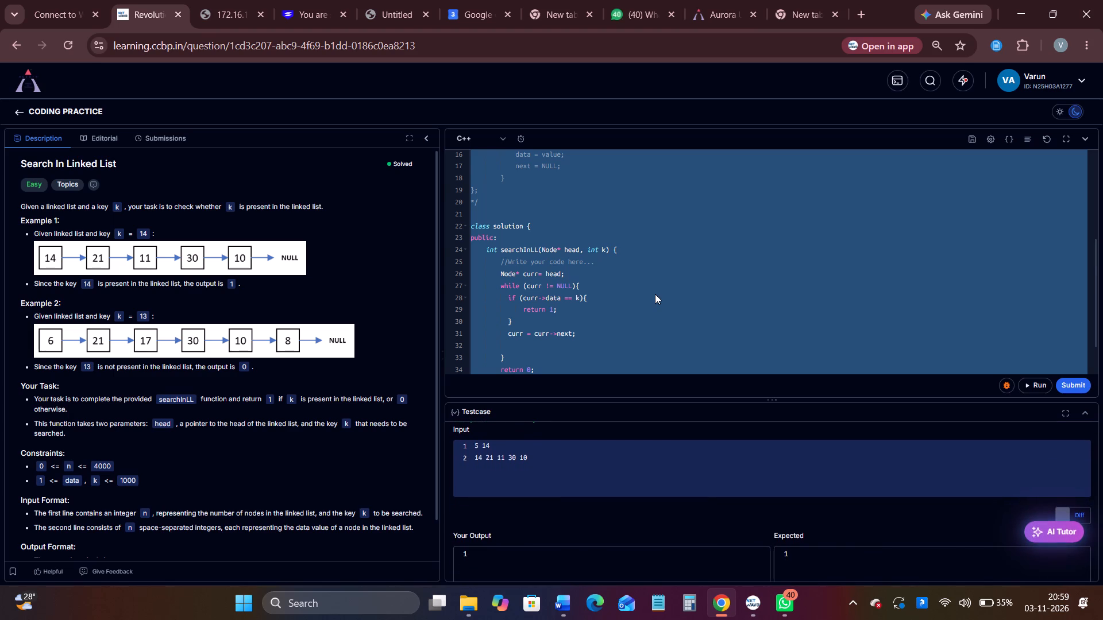
scroll(655, 294, "down", 2)
scroll(655, 294, "up", 2)
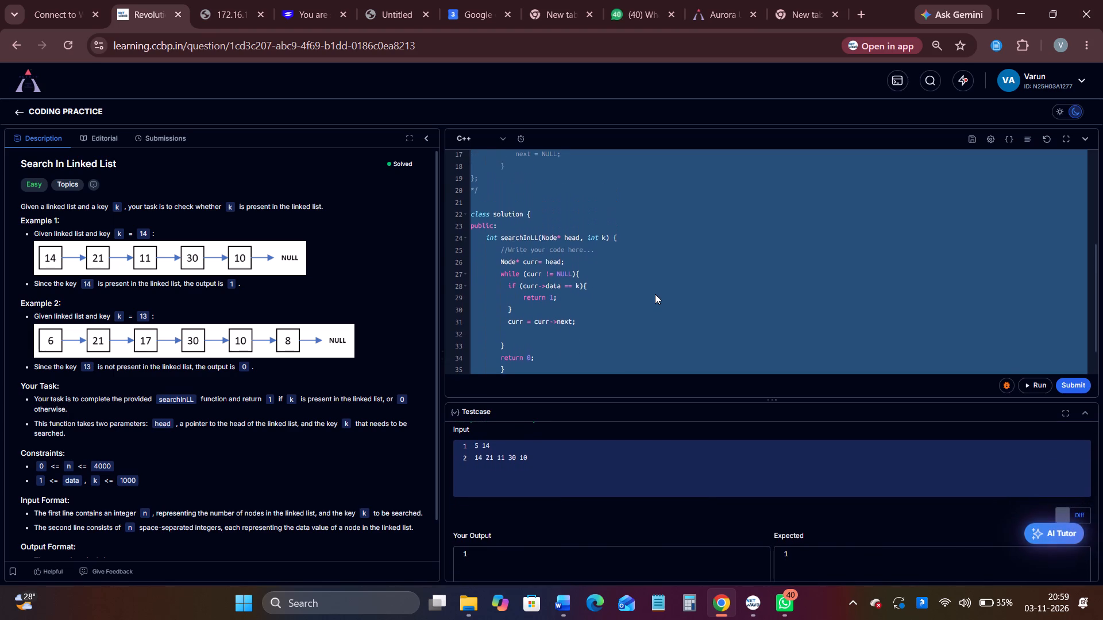
scroll(655, 294, "down", 2)
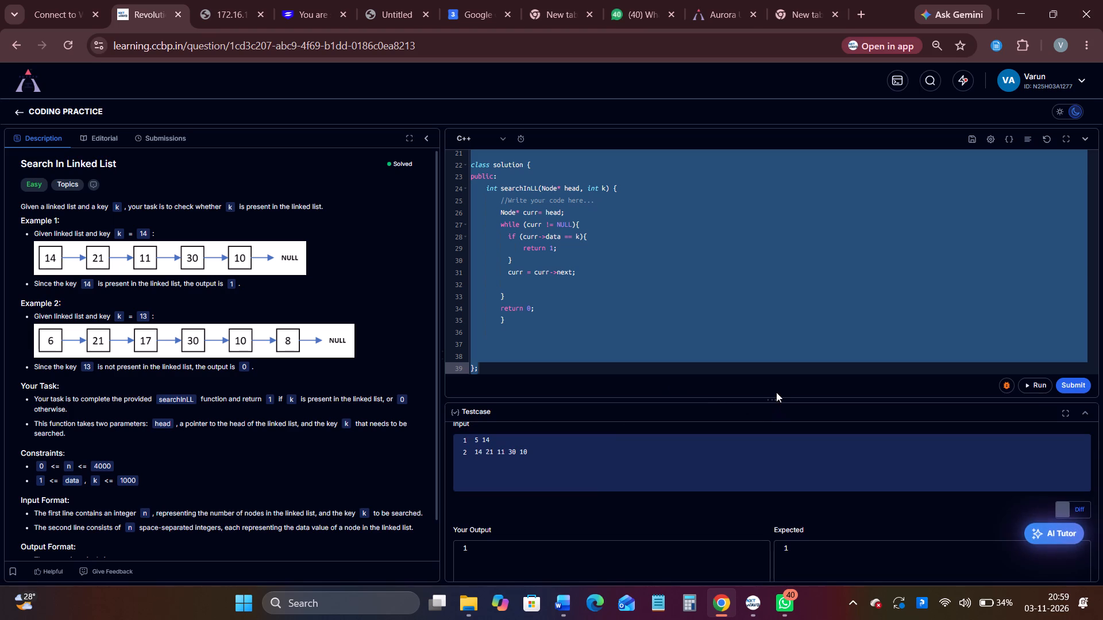
left_click_drag(772, 401, 748, 242)
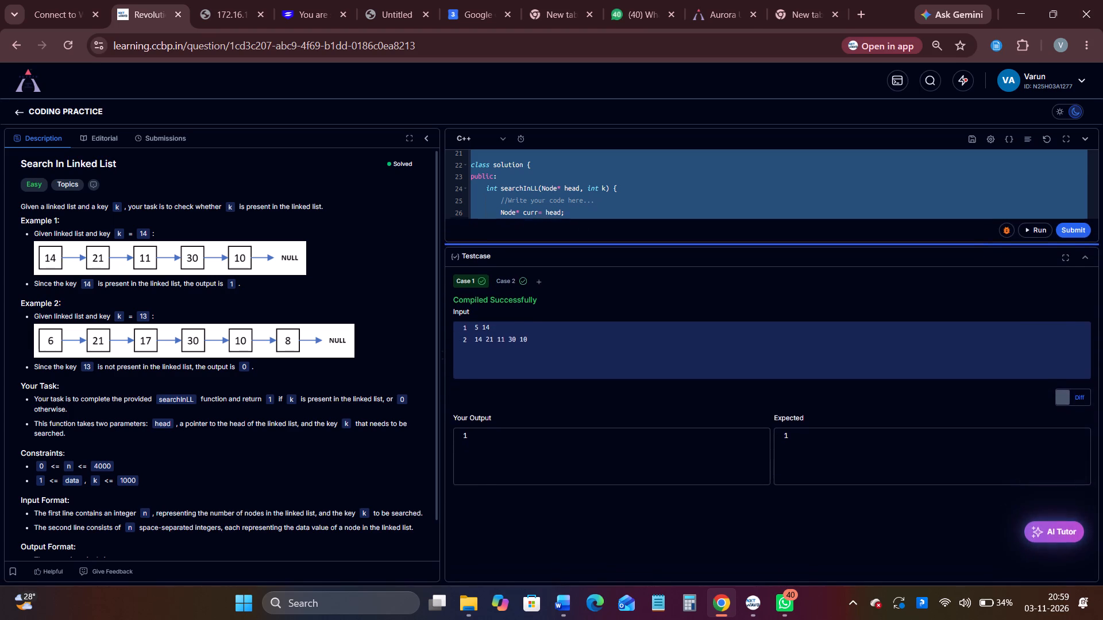
left_click_drag(748, 242, 748, 242)
scroll(698, 352, "up", 1)
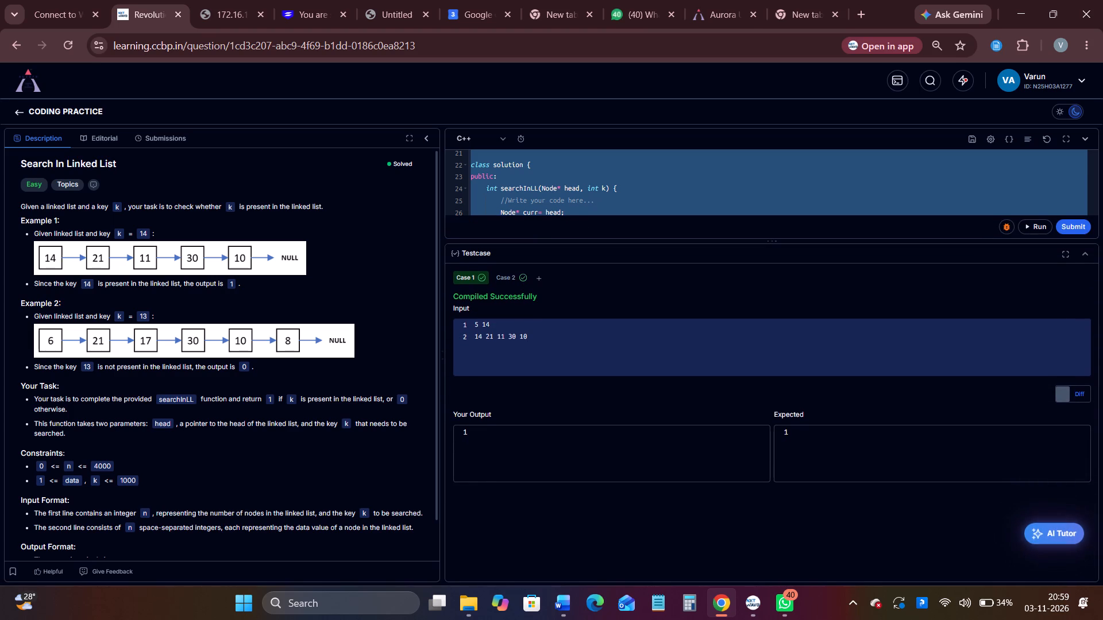
Copy a screenshot of the whole coding practice page, covering the problem description, code editor and test case result.
key("Print")
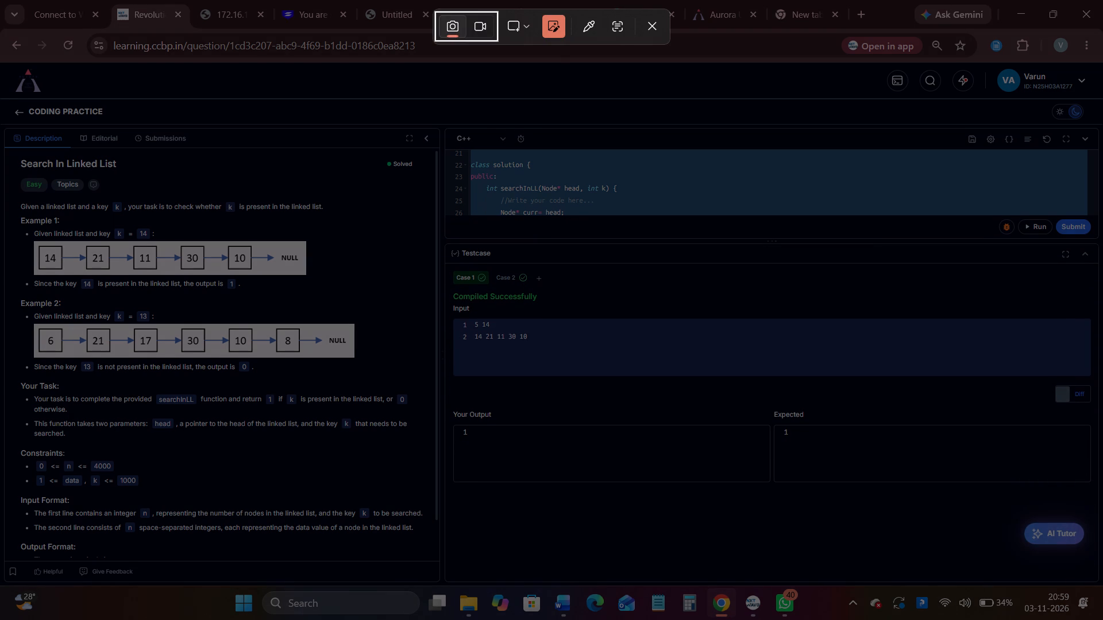
left_click_drag(3, 56, 1102, 589)
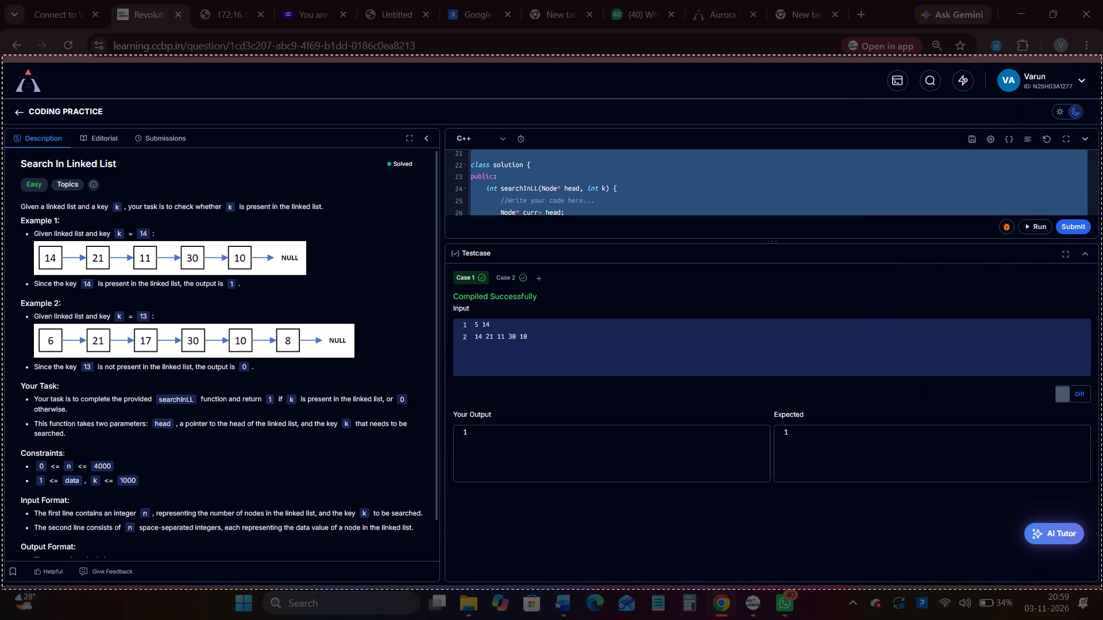
left_click_drag(1102, 589, 1102, 579)
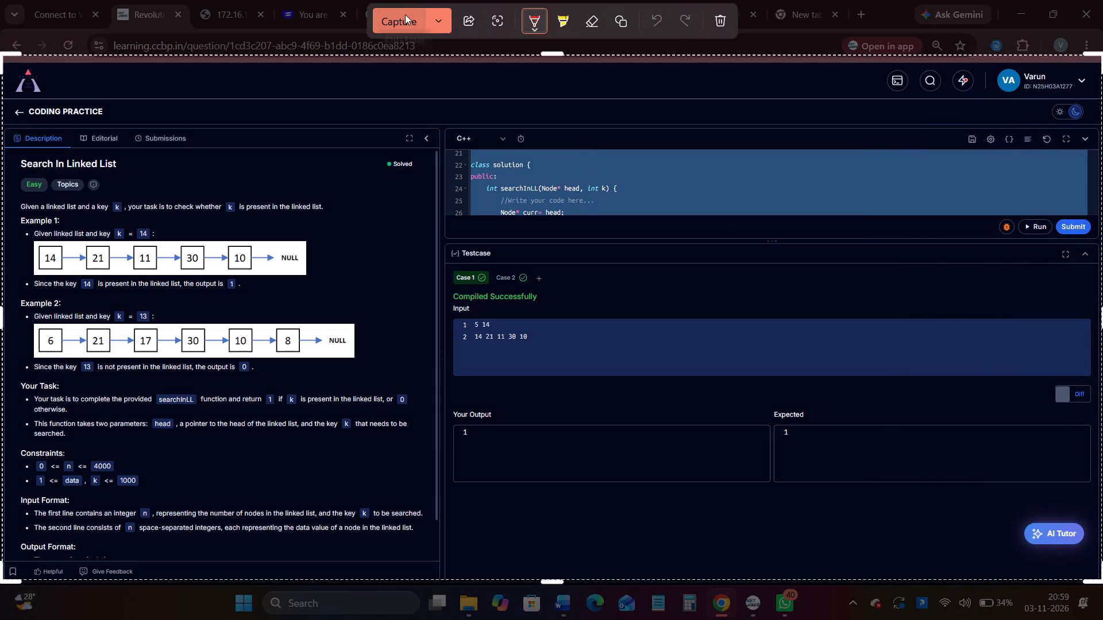
key("ctrl+c")
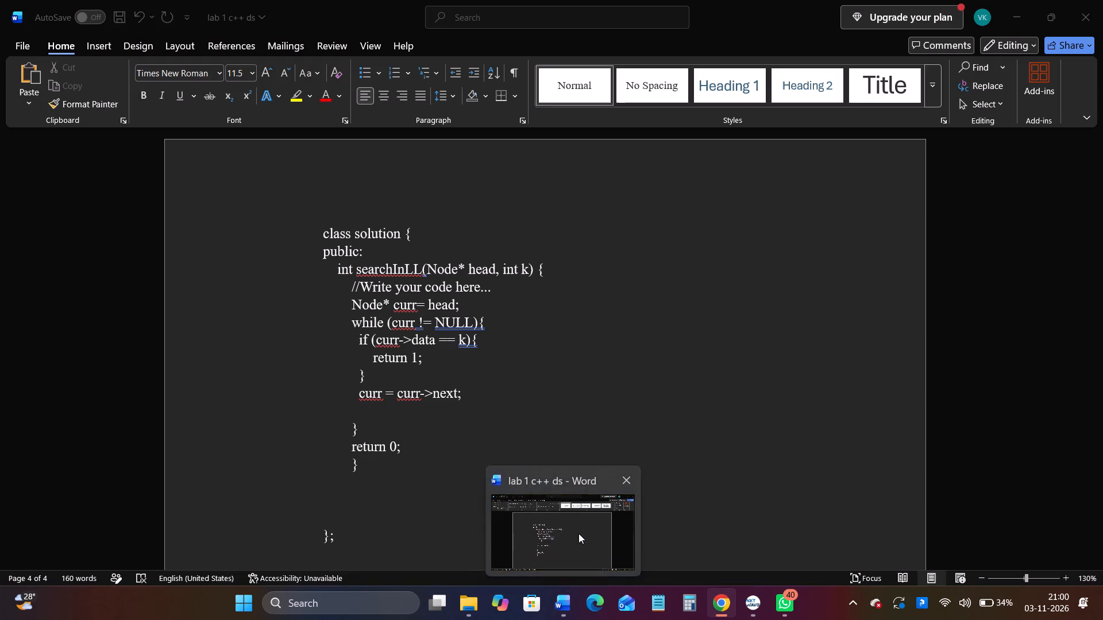
Switch to Word, add the label "Output :" a few lines below the C++ code, and paste the copied result screenshot under it.
left_click(579, 533)
scroll(472, 447, "down", 2)
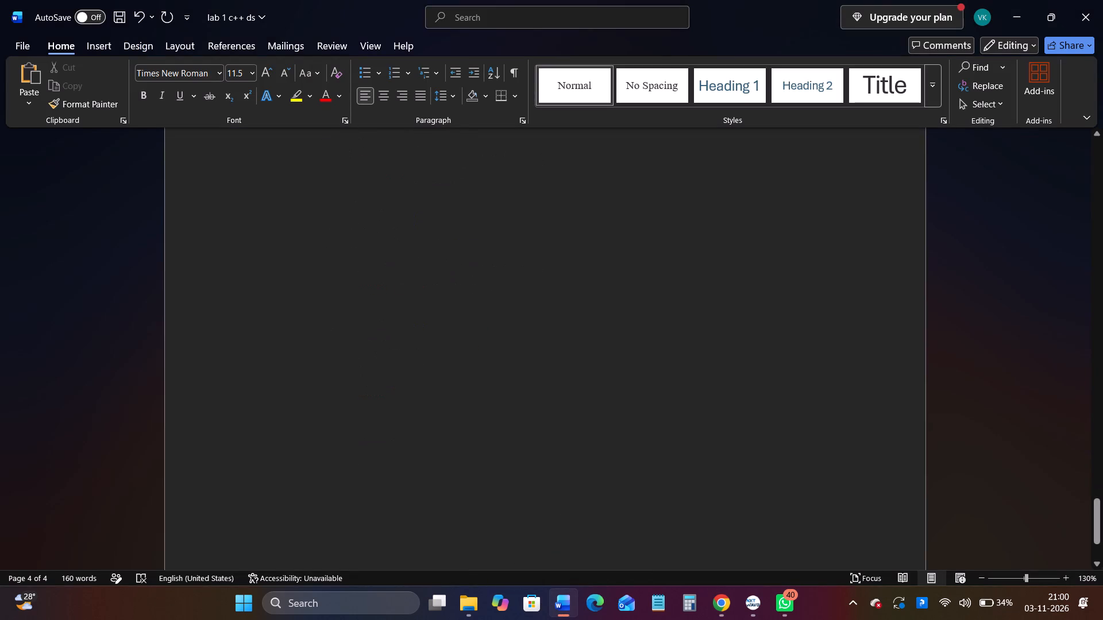
scroll(472, 447, "up", 1)
key("Return")
key("Return")
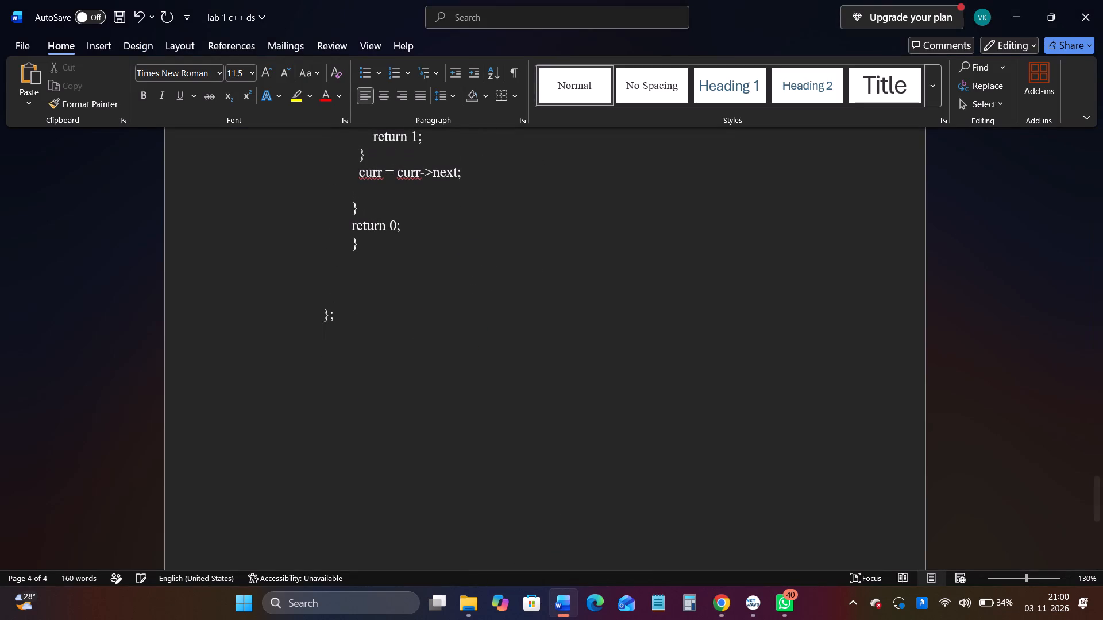
key("Return")
key("Return")
key("Return")
type("out")
type("put")
key("space")
key("shift+colon")
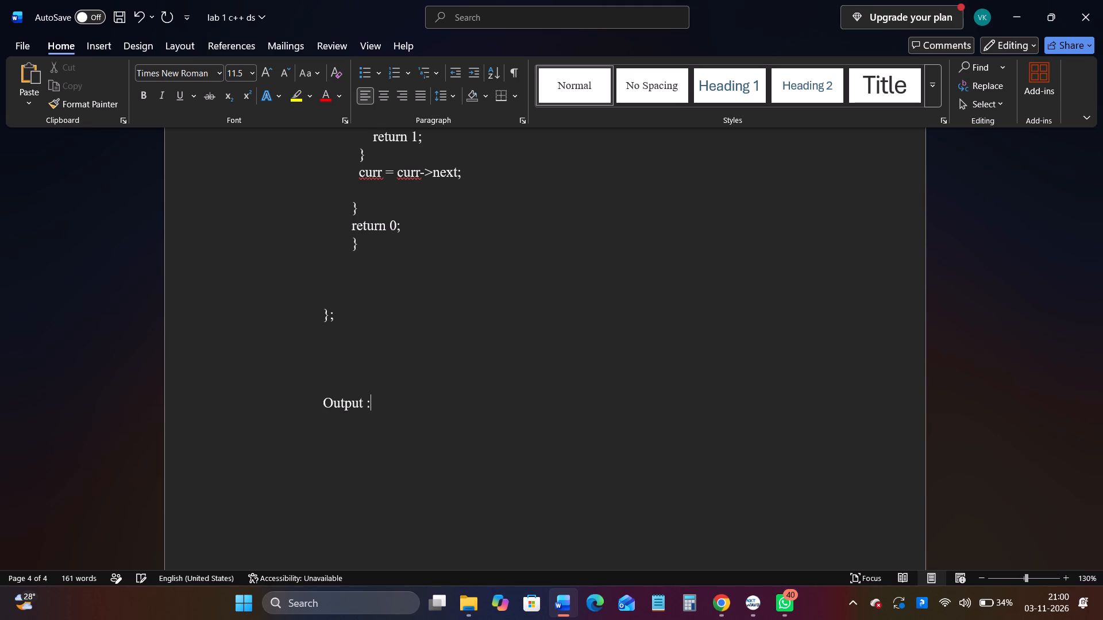
key("Return")
key("Return")
key("ctrl+v")
scroll(543, 510, "down", 1)
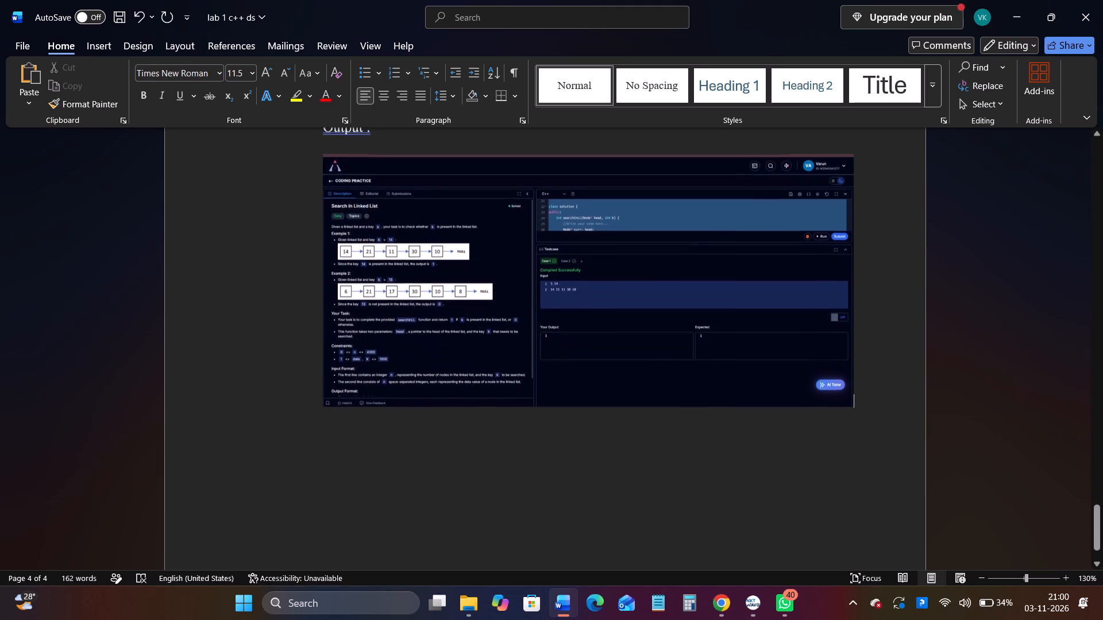
Insert blank lines below the output screenshot down to the end of that page.
scroll(587, 348, "up", 1, "ctrl")
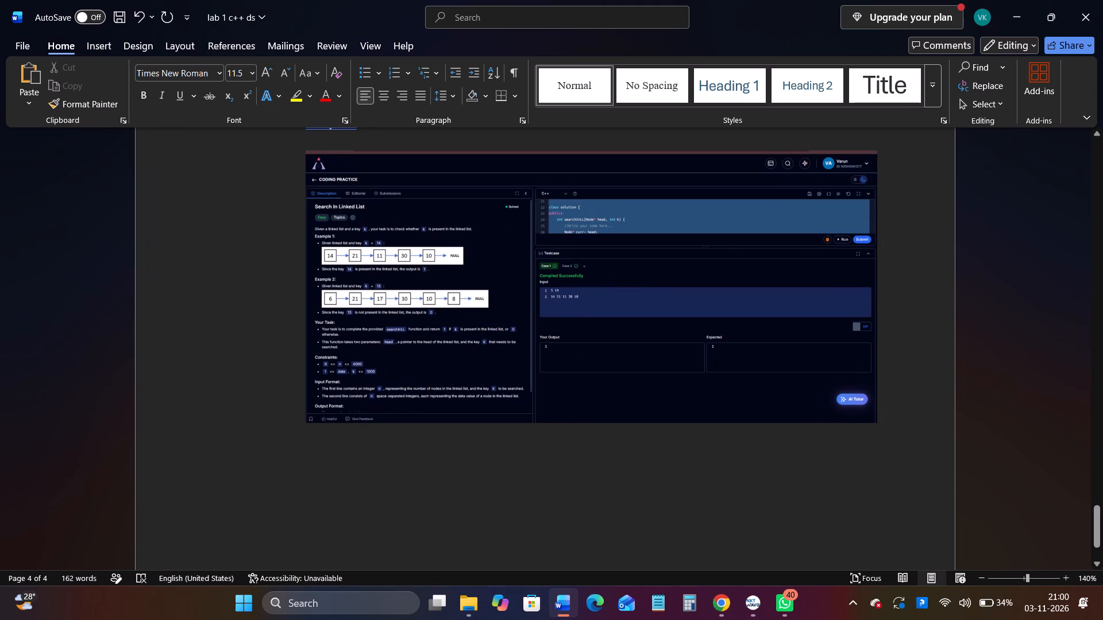
scroll(587, 348, "up", 6)
scroll(587, 348, "down", 1)
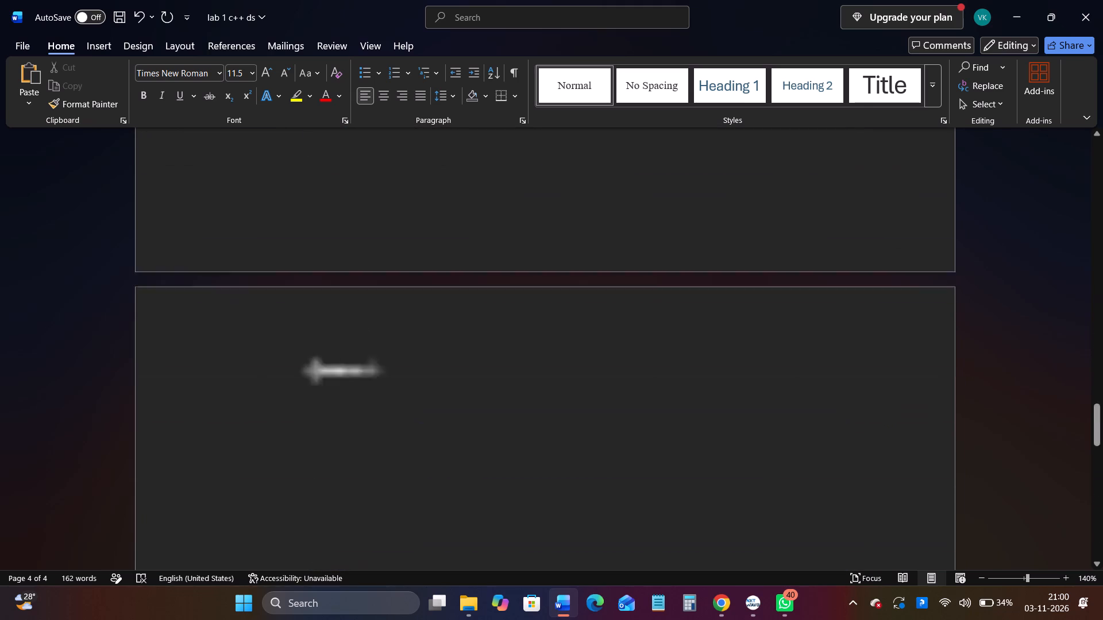
scroll(587, 348, "down", 1)
scroll(587, 348, "up", 1)
scroll(587, 348, "down", 6)
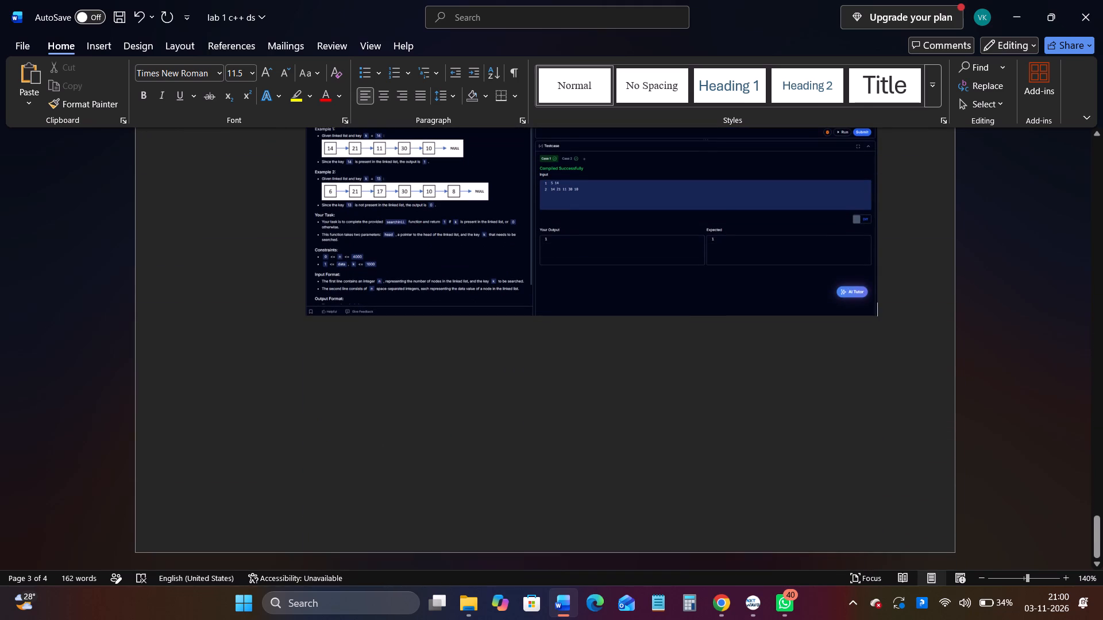
key("Return")
key("Return")
key("Return")
key("Return")
key("Return")
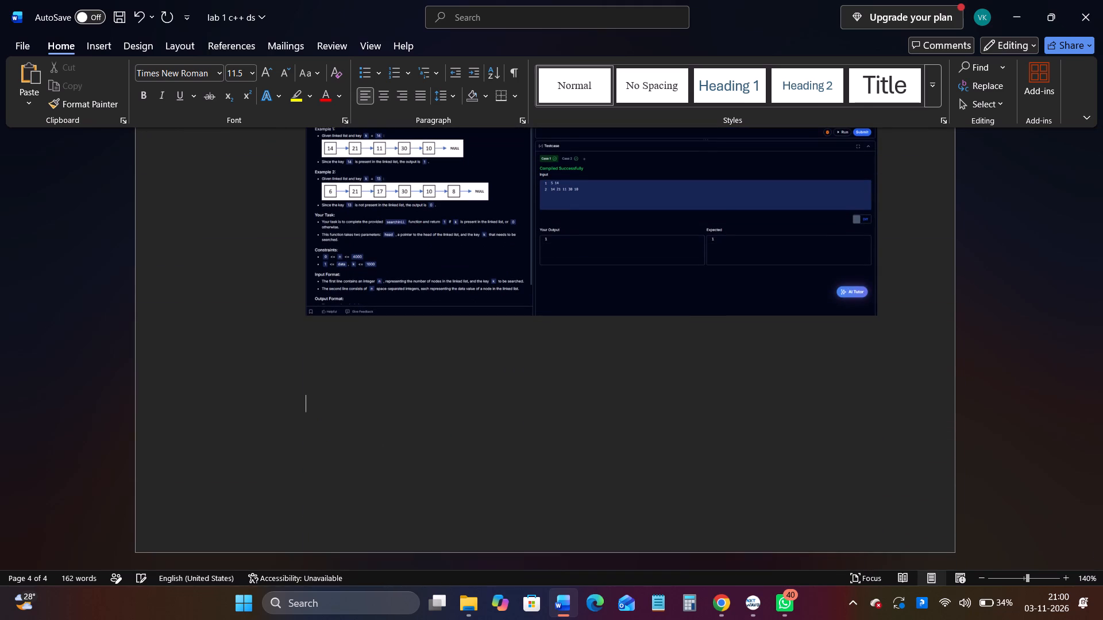
key("BackSpace")
scroll(780, 373, "up", 1)
key("Return")
key("Return")
key("Return")
key("Return")
key("Return")
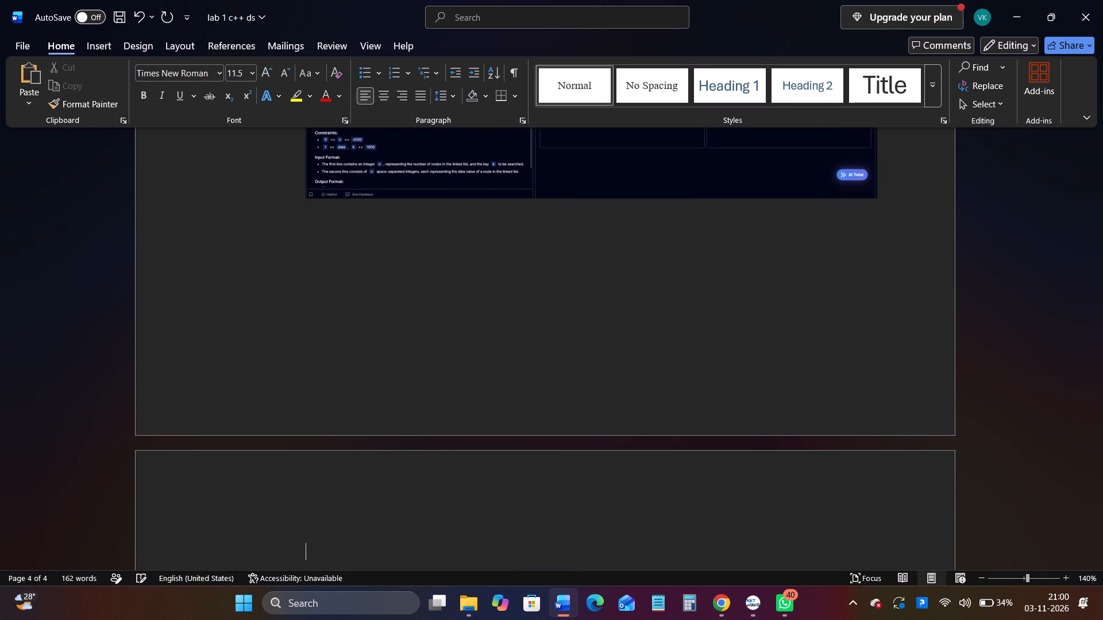
key("BackSpace")
key("BackSpace")
Review the report's page layout, from the earlier pages and Question 1 through the code to the output screenshot.
scroll(736, 387, "up", 1)
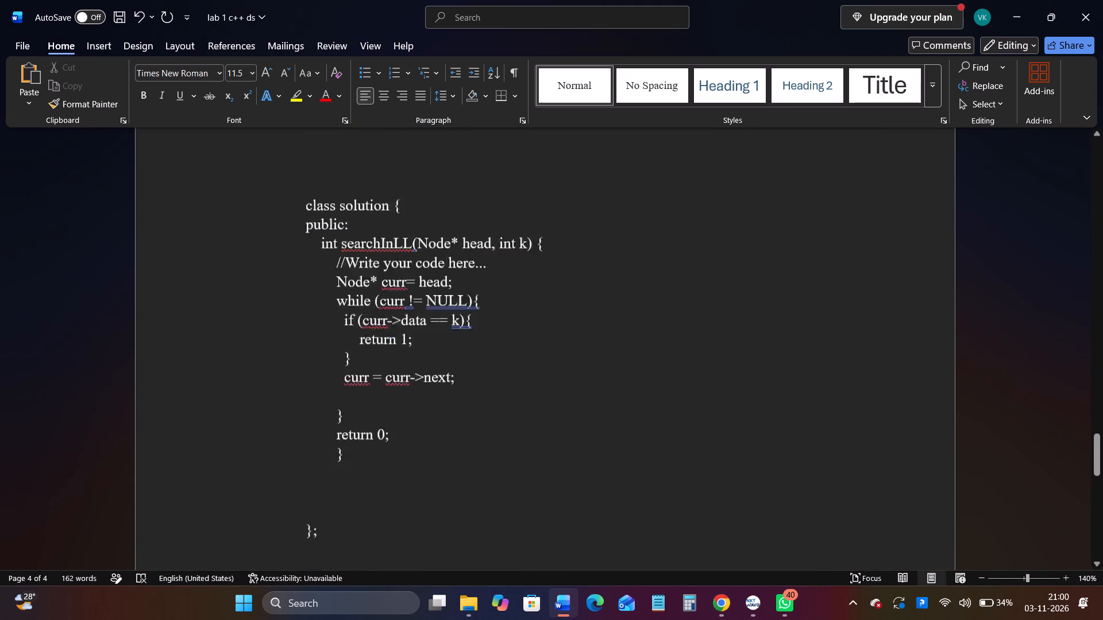
scroll(736, 387, "up", 1)
scroll(736, 387, "down", 9, "ctrl")
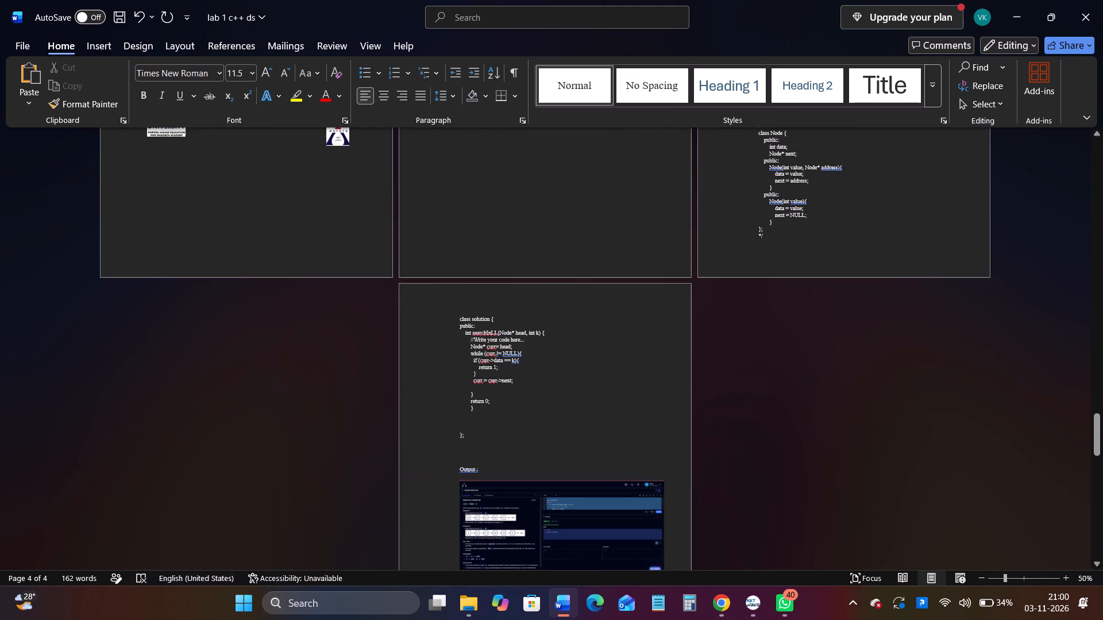
scroll(736, 387, "down", 1)
scroll(627, 375, "up", 4, "ctrl")
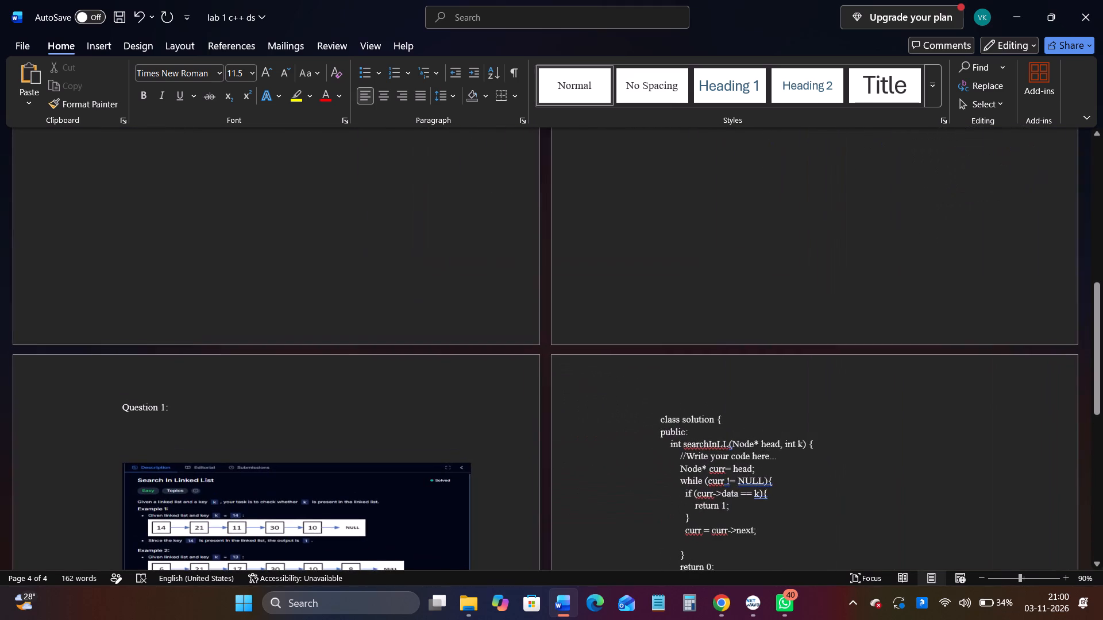
scroll(581, 428, "up", 5, "ctrl")
scroll(581, 428, "down", 4)
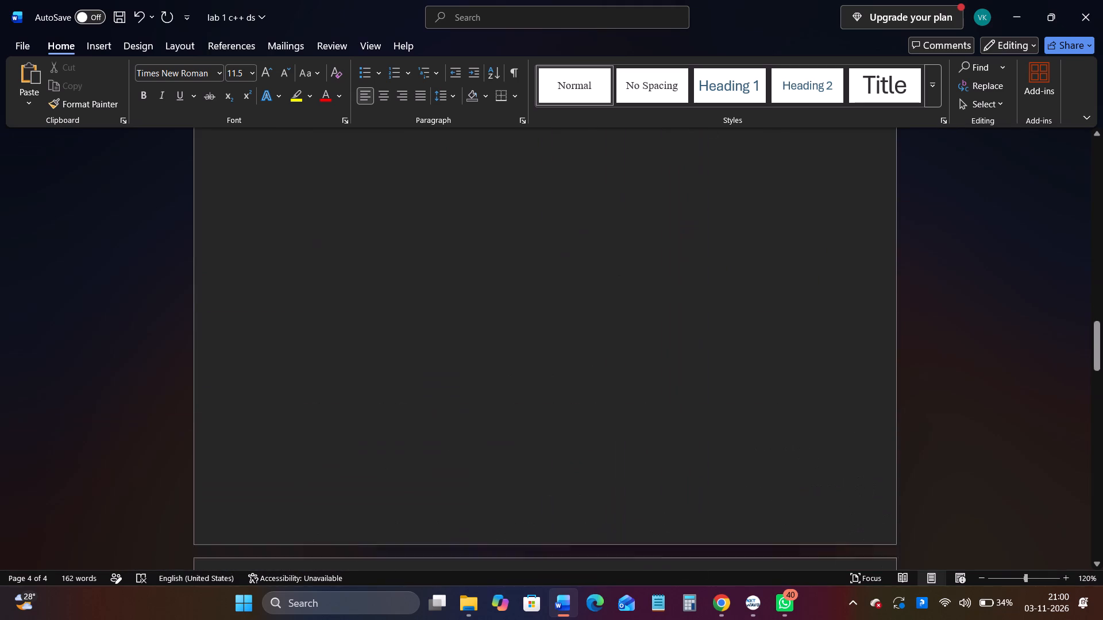
scroll(581, 428, "down", 11)
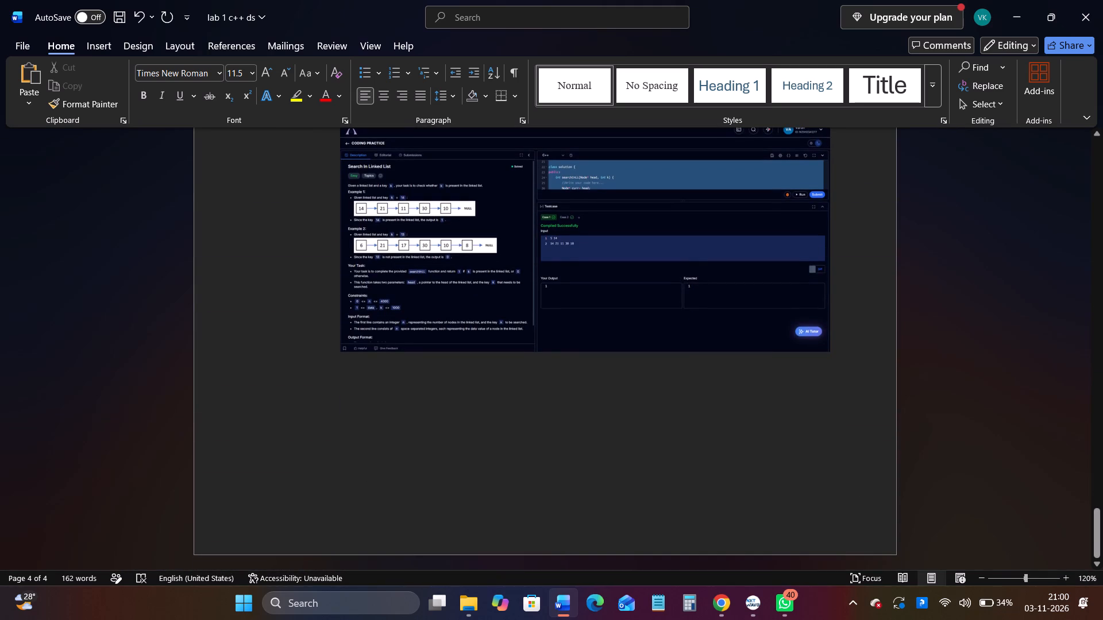
Add the label "Question 2:" at the top of a new page, with blank space beneath it.
key("Return")
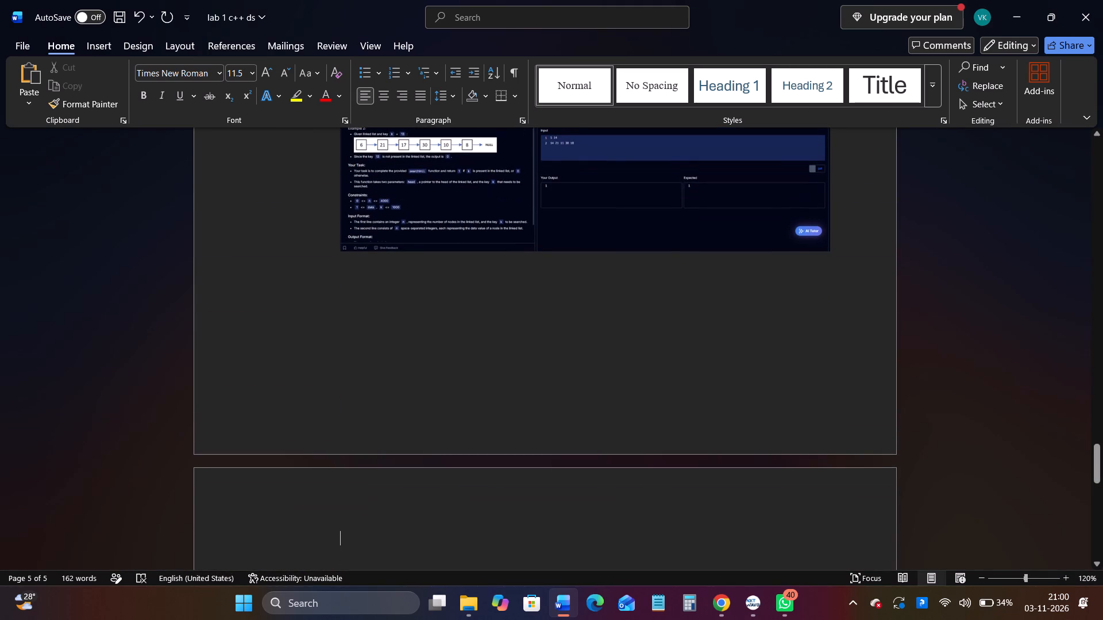
type("question")
key("space")
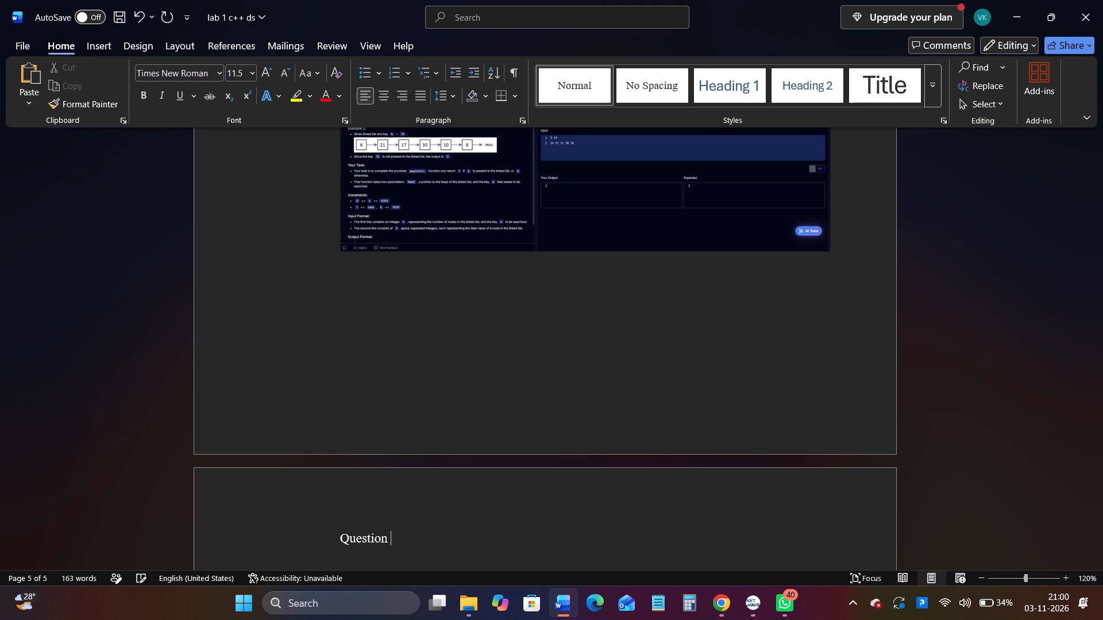
key("2")
key("shift+colon")
key("Return")
key("Return")
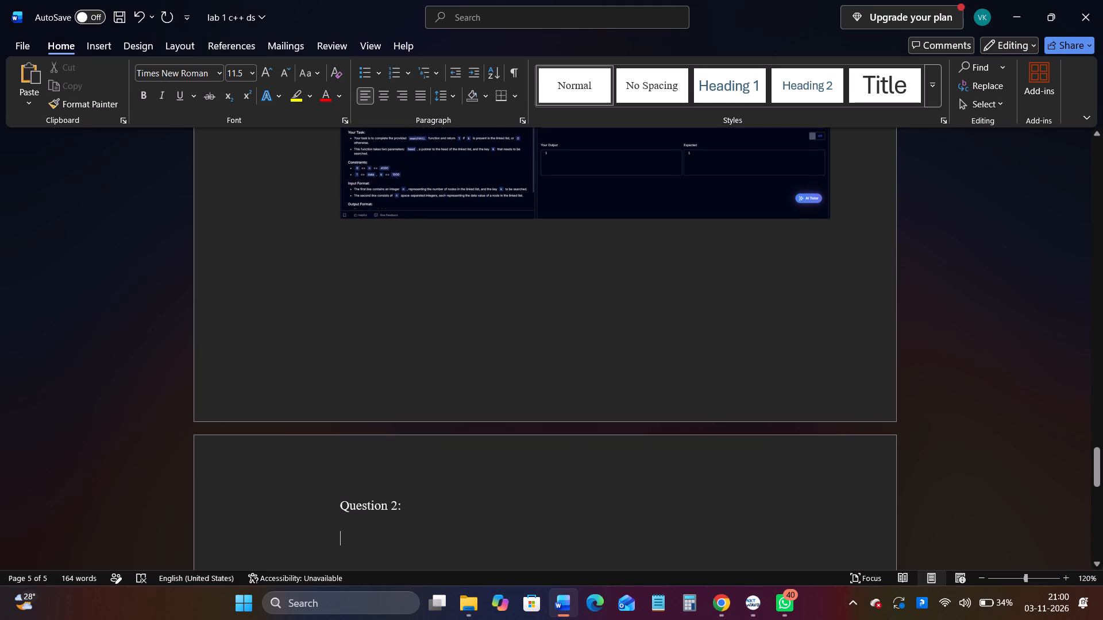
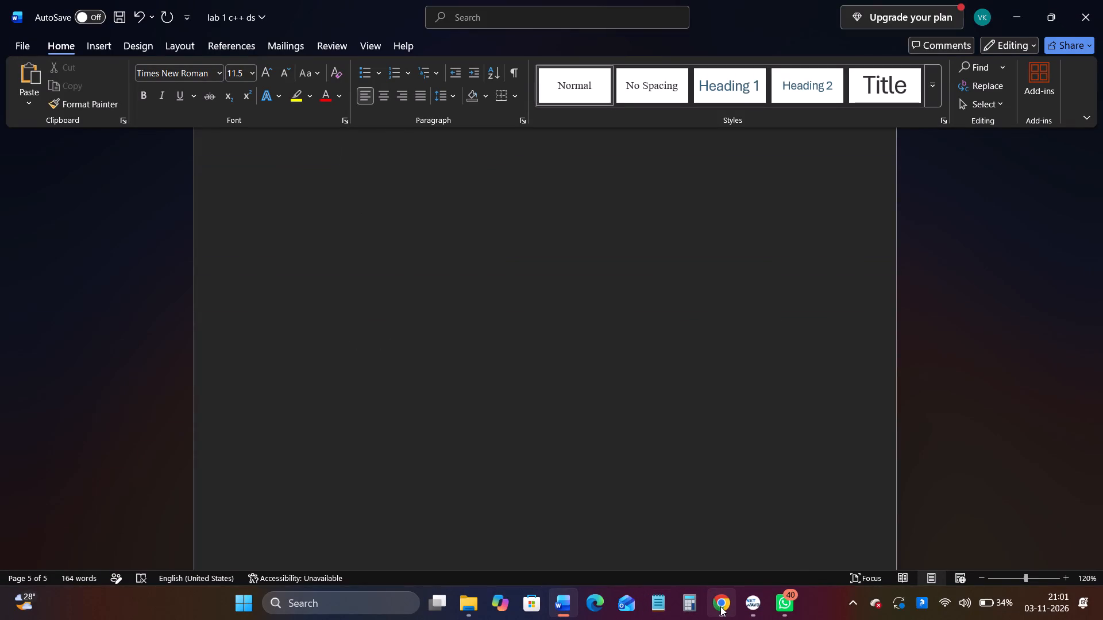
Switch to Chrome and open the question "Insertion Before a Node With Value X - Linked List" from the insertion Coding Practice set.
left_click(738, 549)
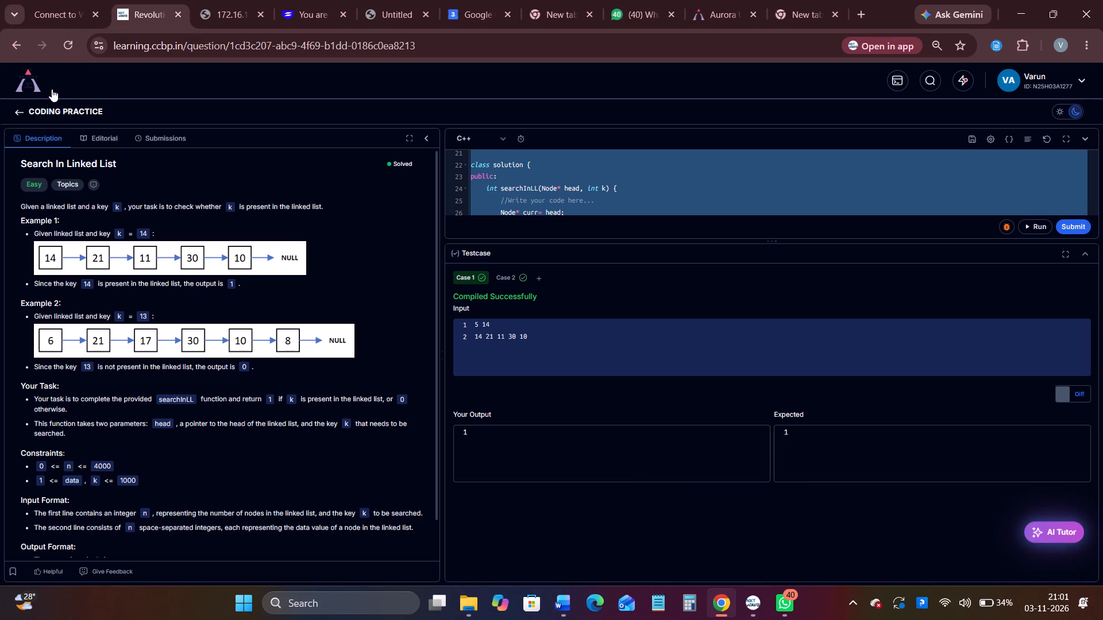
left_click(14, 110)
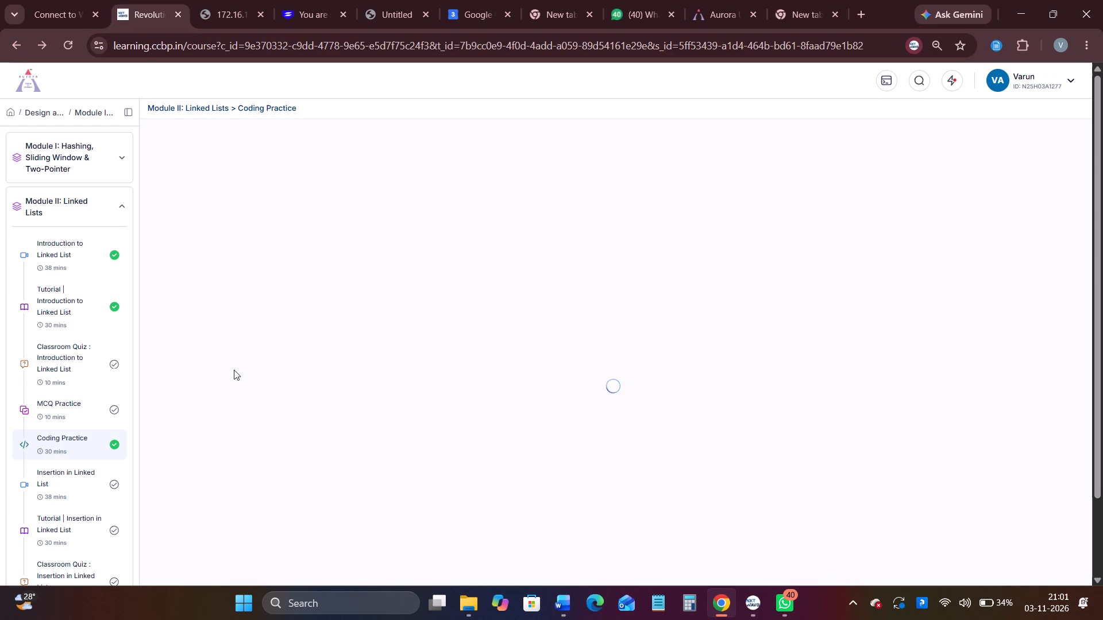
scroll(234, 370, "down", 2)
scroll(78, 452, "down", 1)
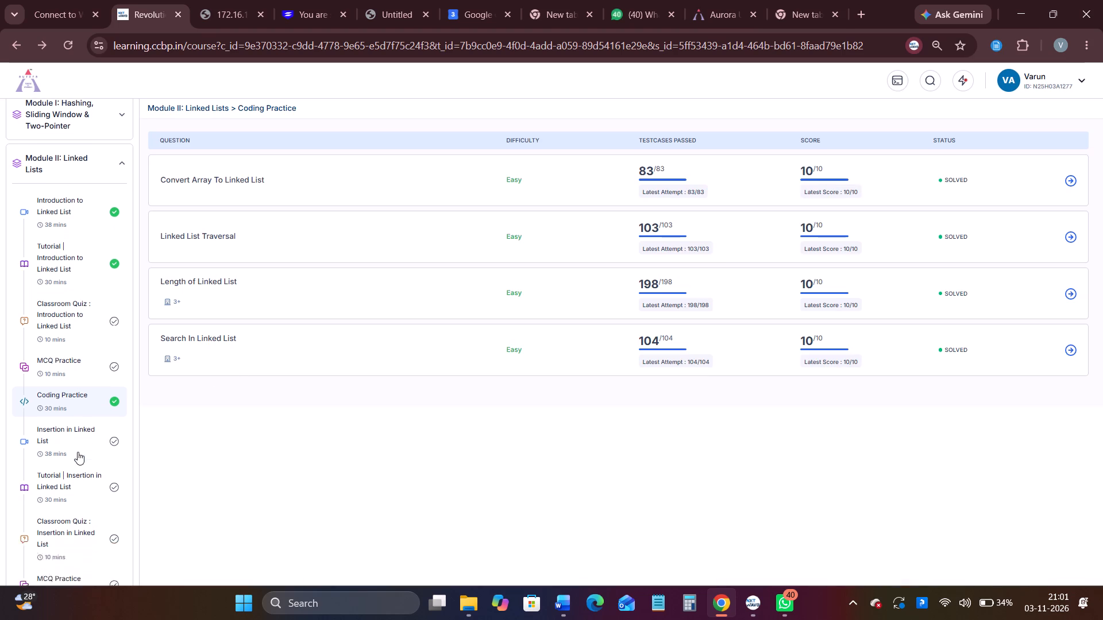
scroll(78, 452, "down", 2)
left_click(83, 396)
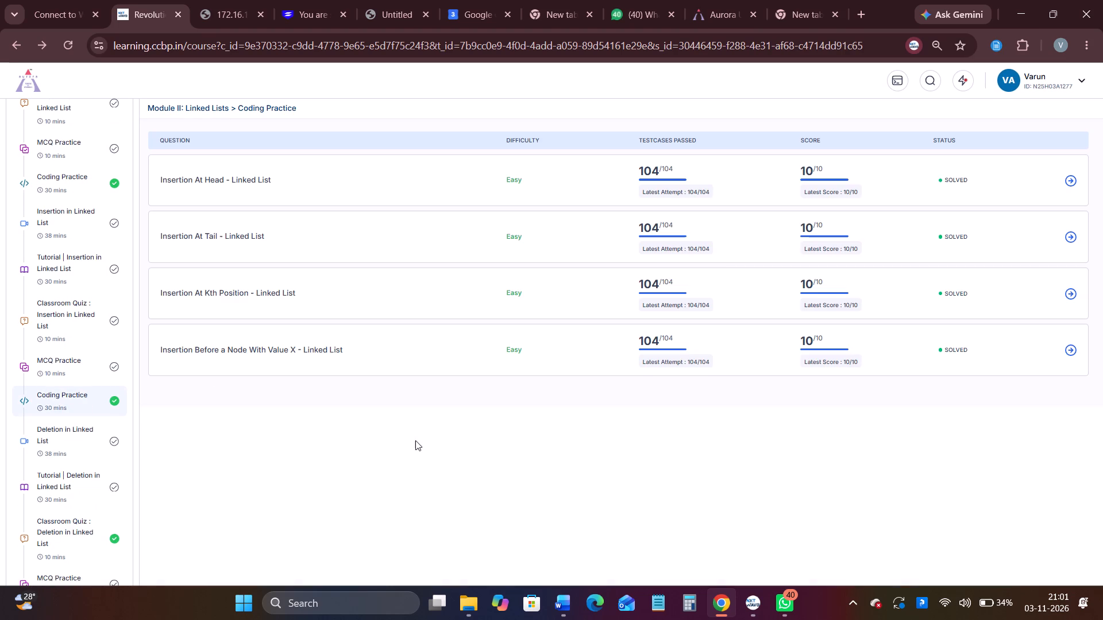
scroll(415, 440, "down", 1)
left_click(965, 364)
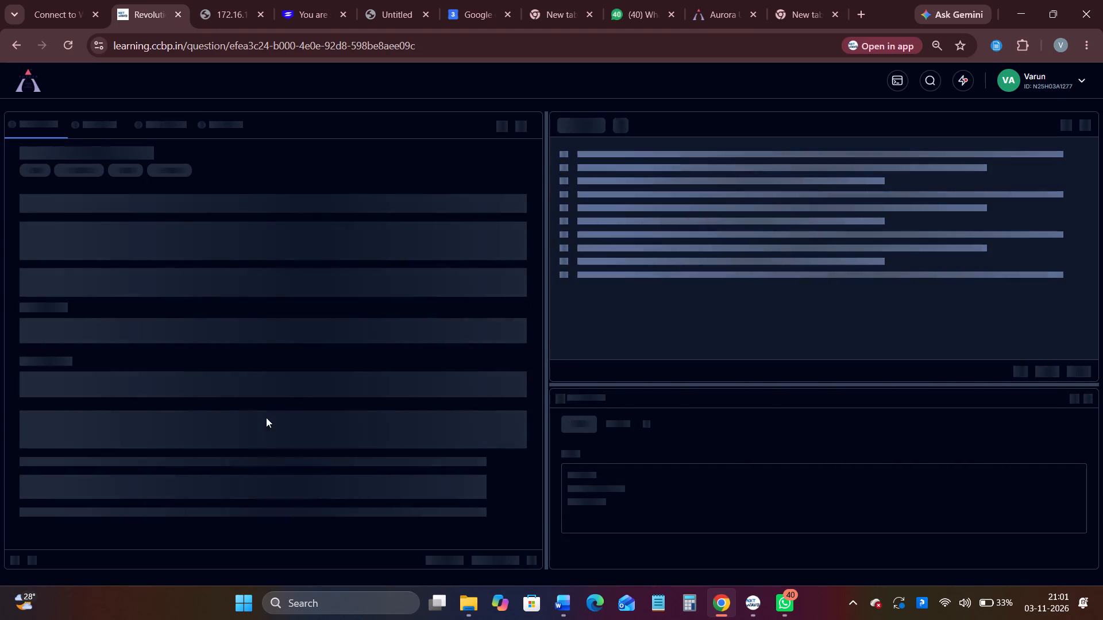
Capture a rectangular screenshot of the question's description pane, from its heading through both examples and the Your Task section.
scroll(304, 395, "right", 1)
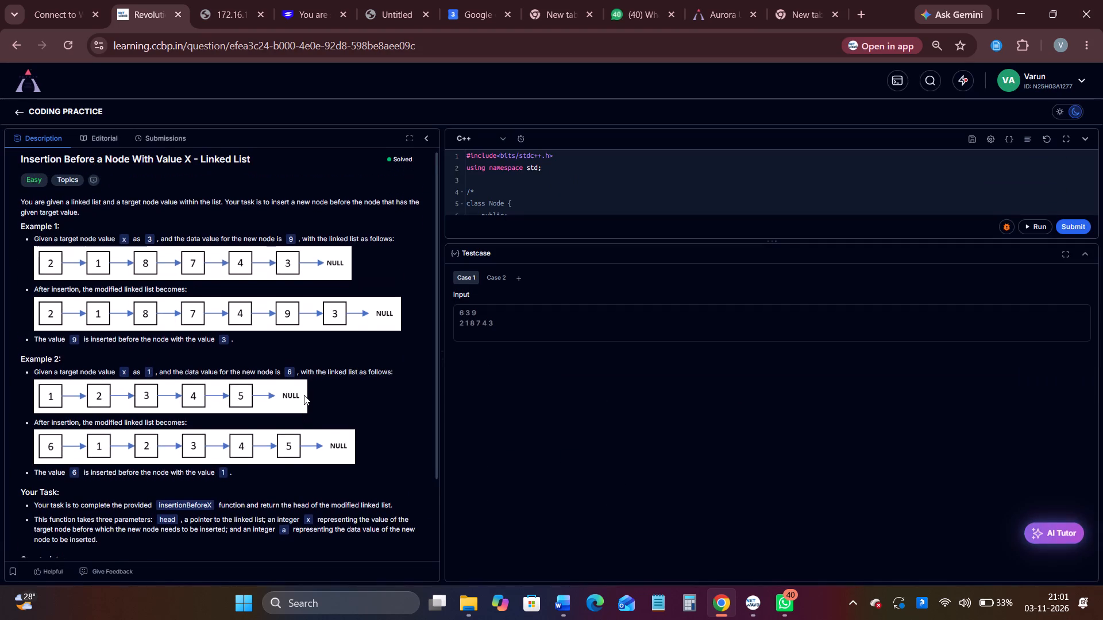
scroll(304, 395, "right", 1)
scroll(304, 395, "up", 1)
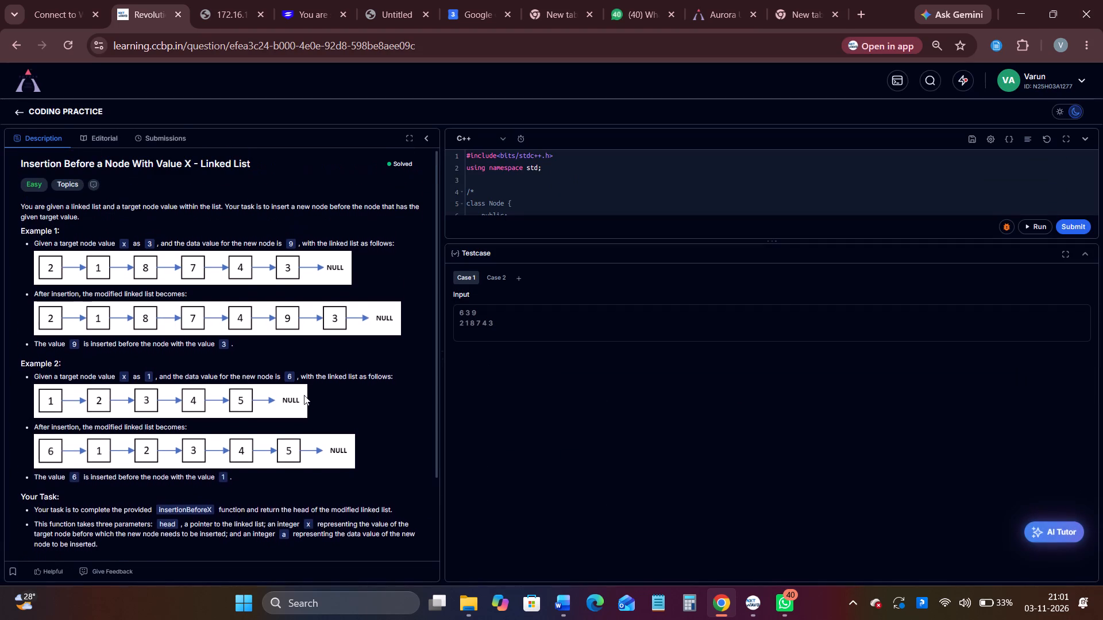
key("Print")
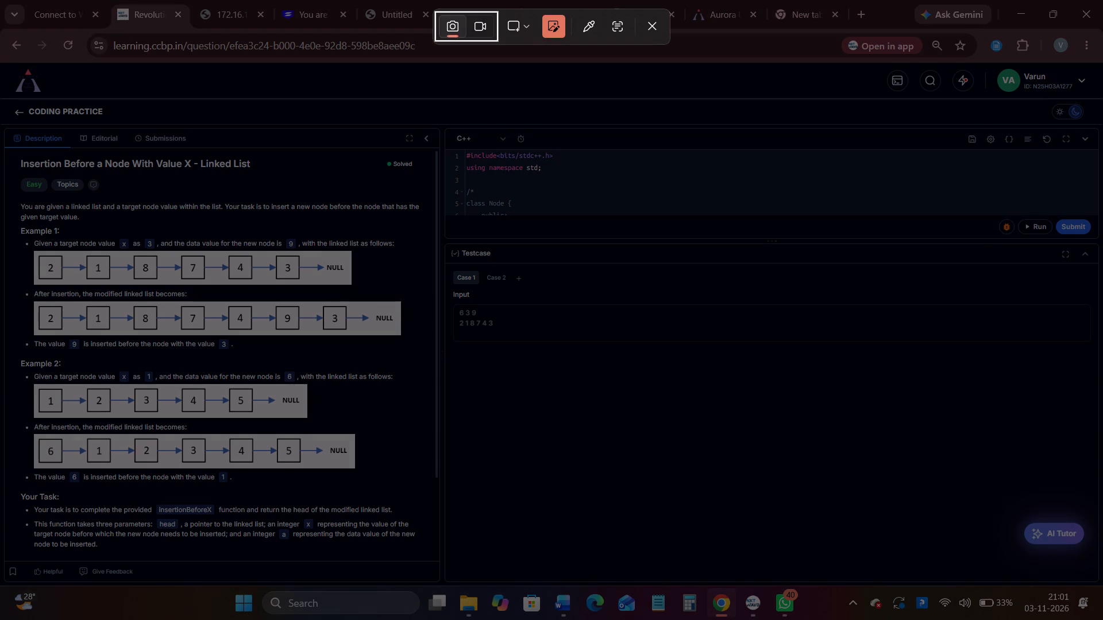
left_click_drag(5, 127, 476, 390)
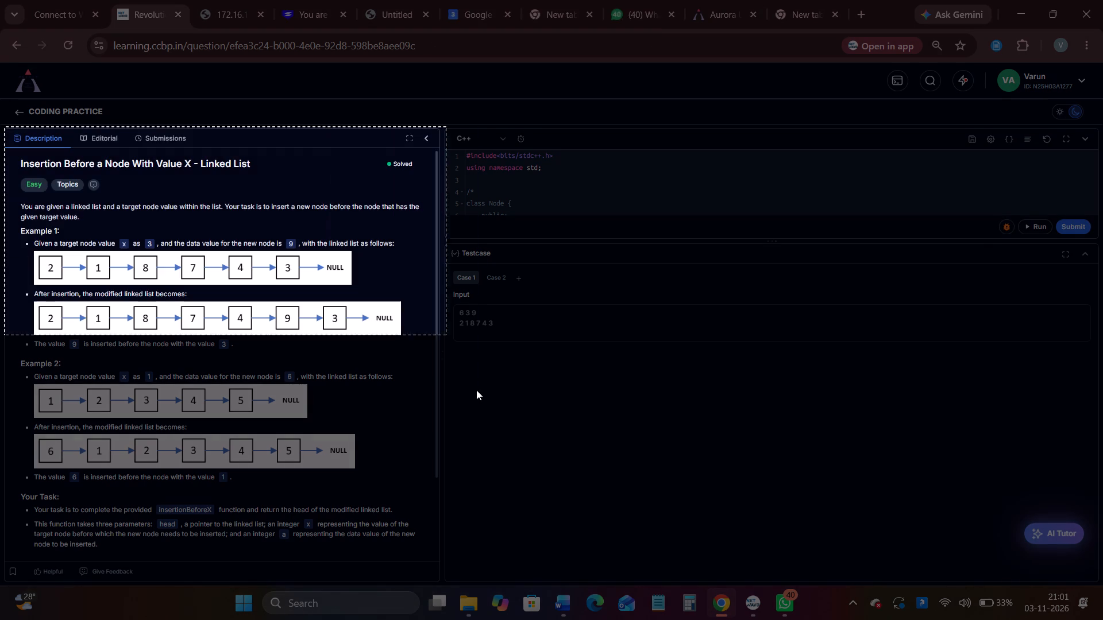
left_click_drag(476, 390, 443, 564)
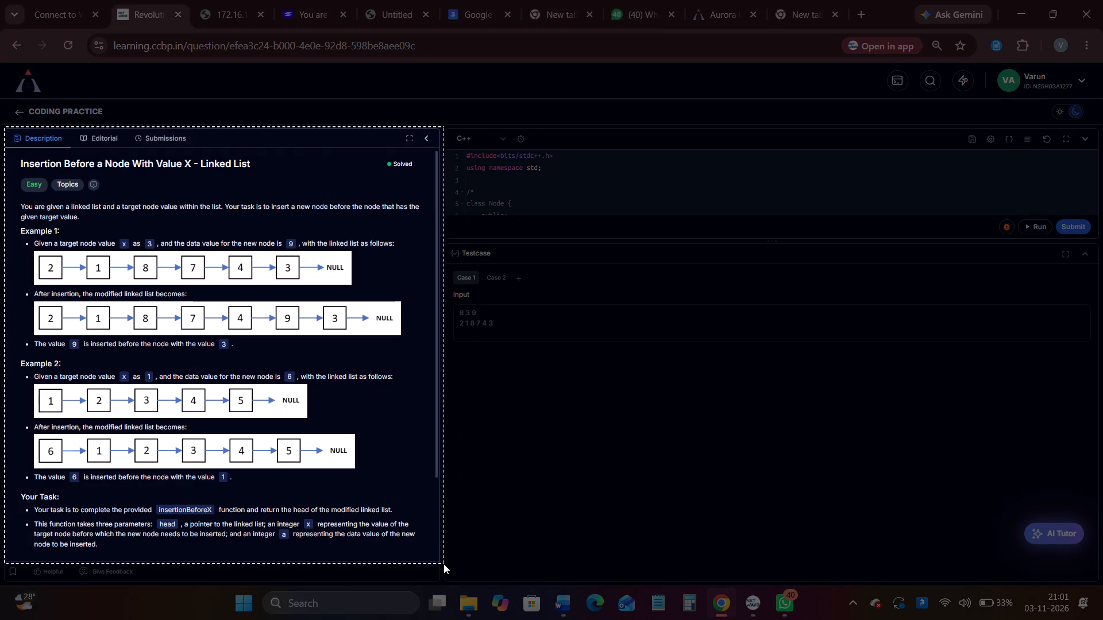
left_click_drag(443, 564, 445, 563)
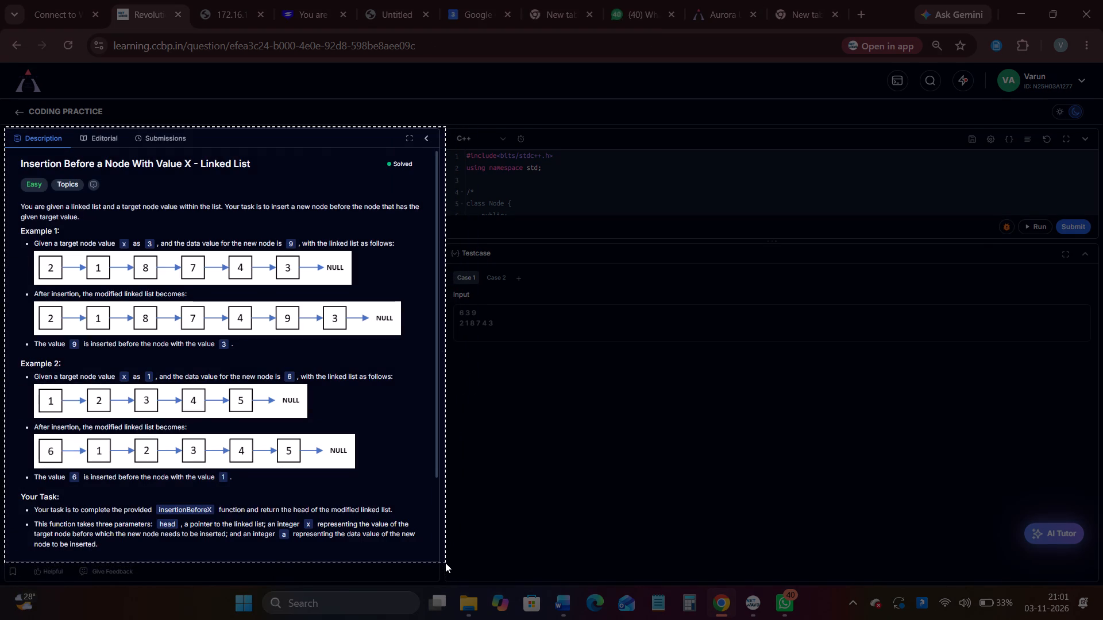
left_click_drag(445, 563, 440, 559)
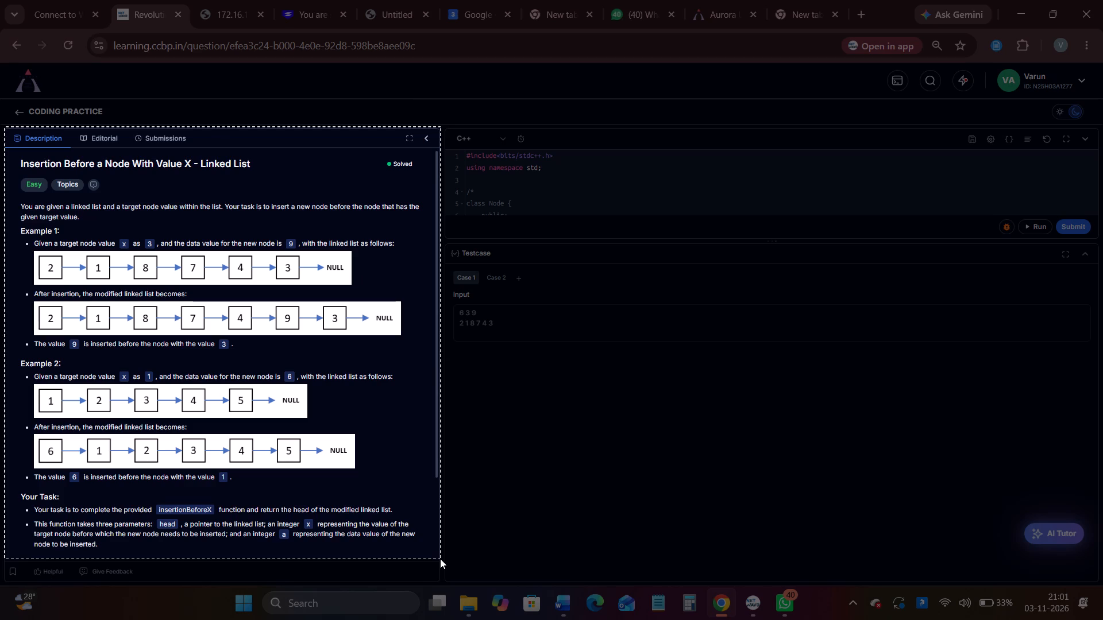
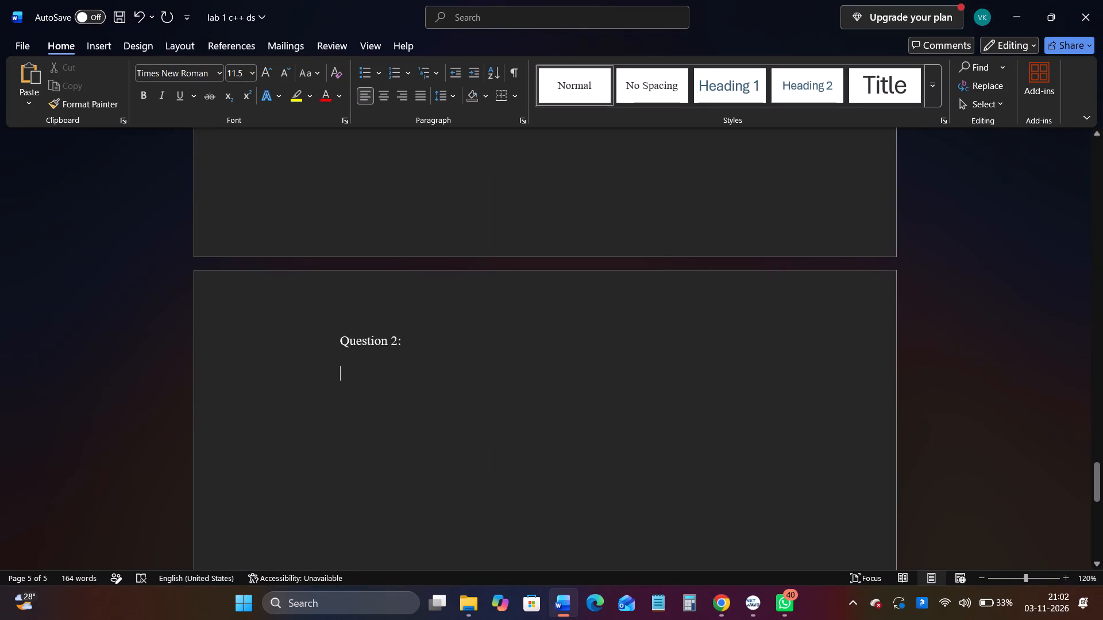
Switch to Word and paste the captured question screenshot under the "Question 2:" heading.
key("ctrl+v")
Add the label "code" a few blank lines below the pasted Question 2 screenshot.
scroll(505, 468, "down", 5)
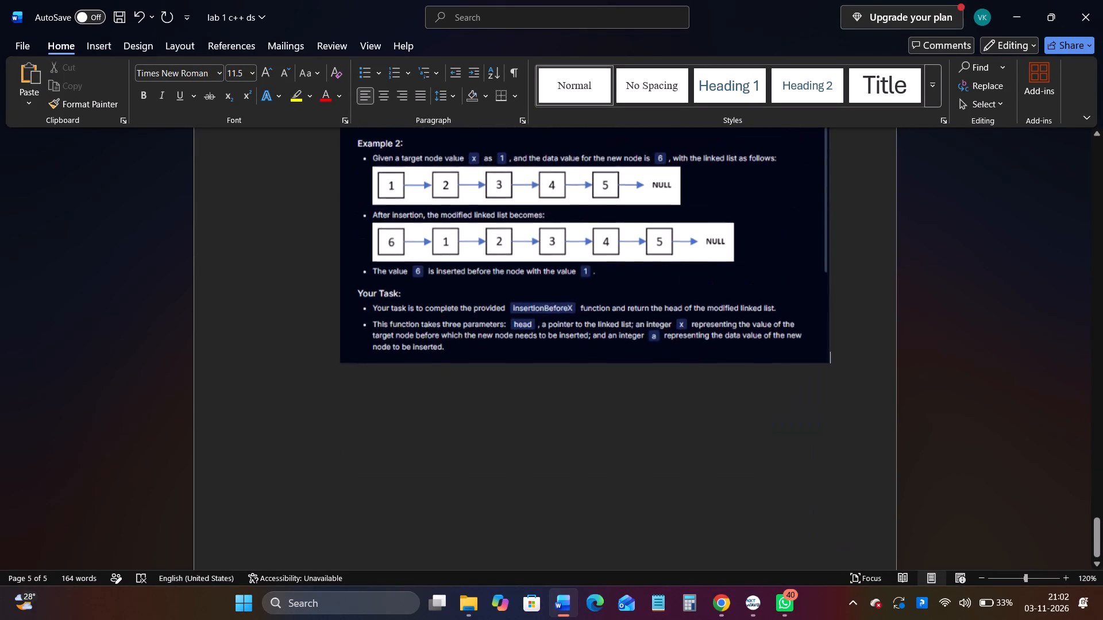
scroll(505, 468, "down", 1)
key("Return")
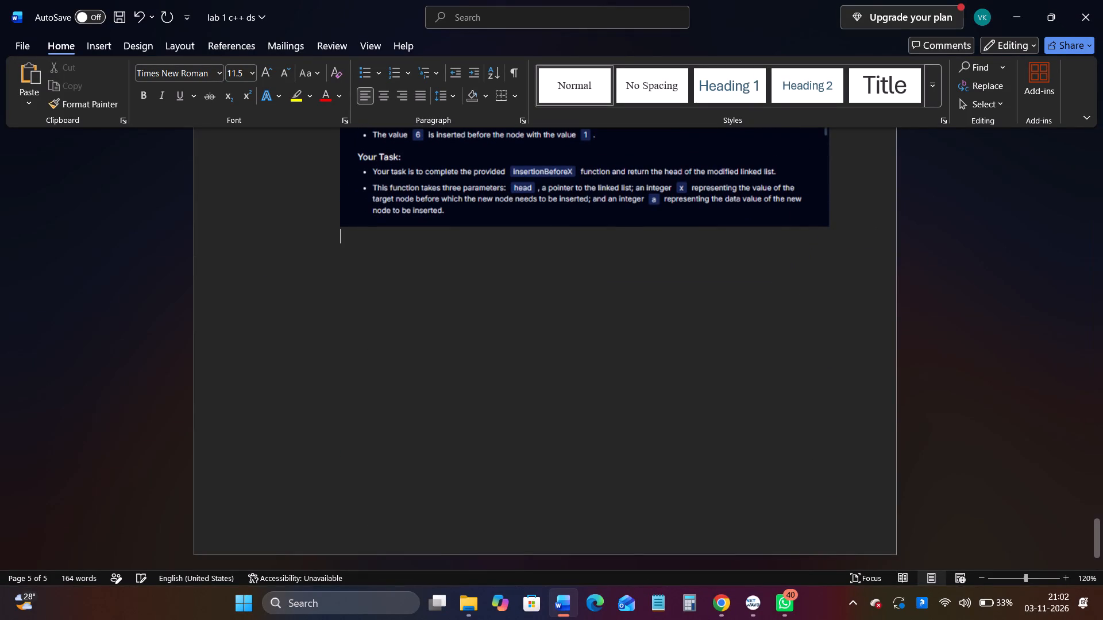
key("Return")
key("Return")
key("Return")
type("code")
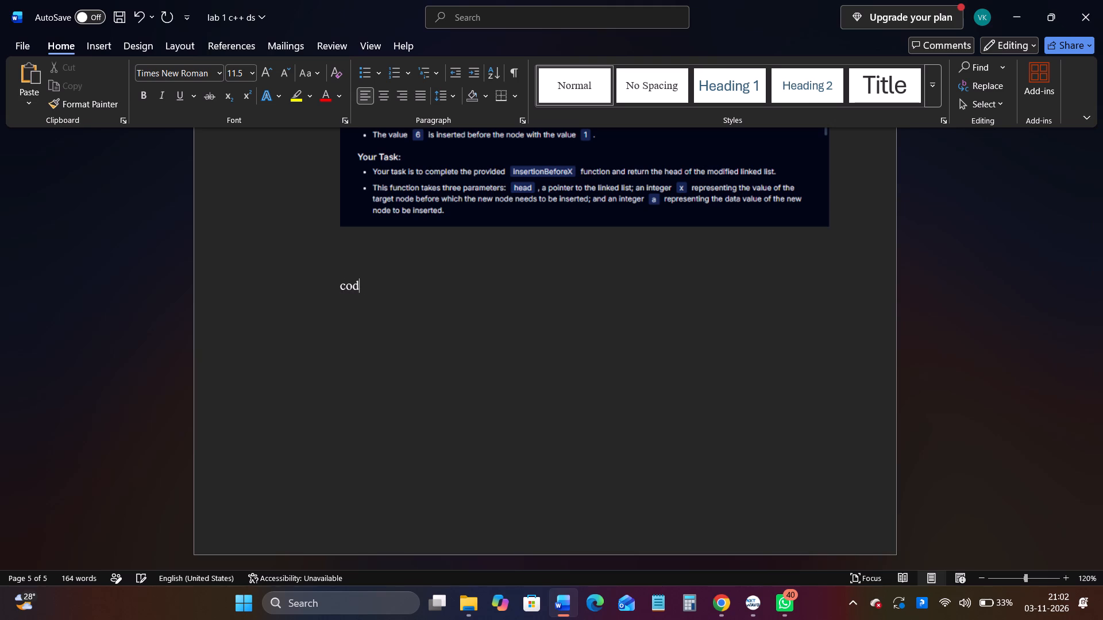
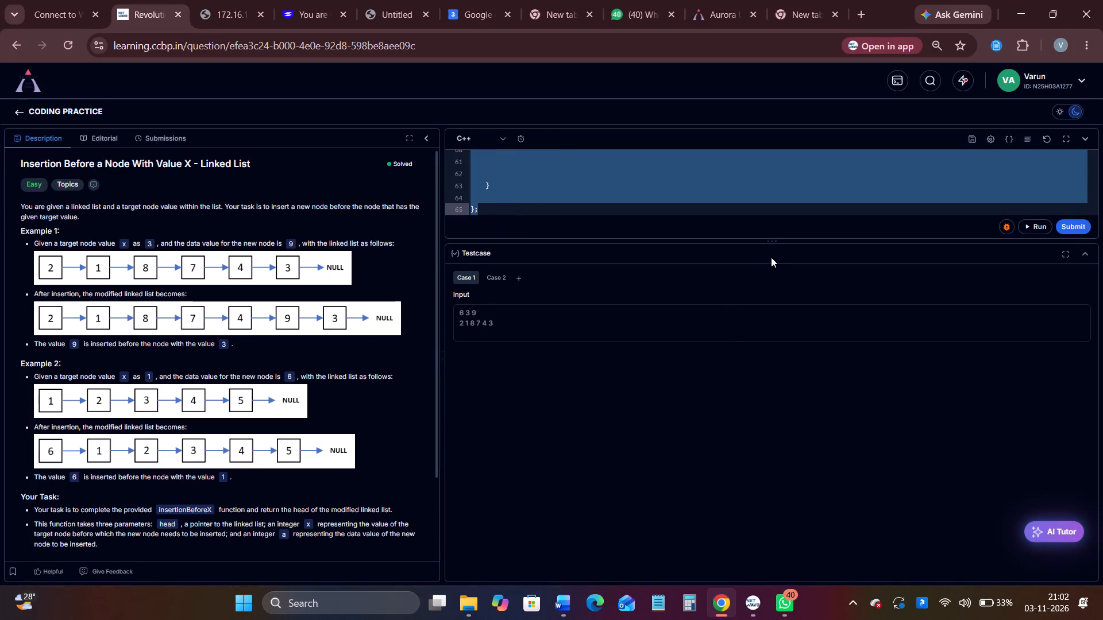
Copy the entire C++ solution code of the Insertion Before a Node With Value X problem.
left_click_drag(773, 241, 756, 591)
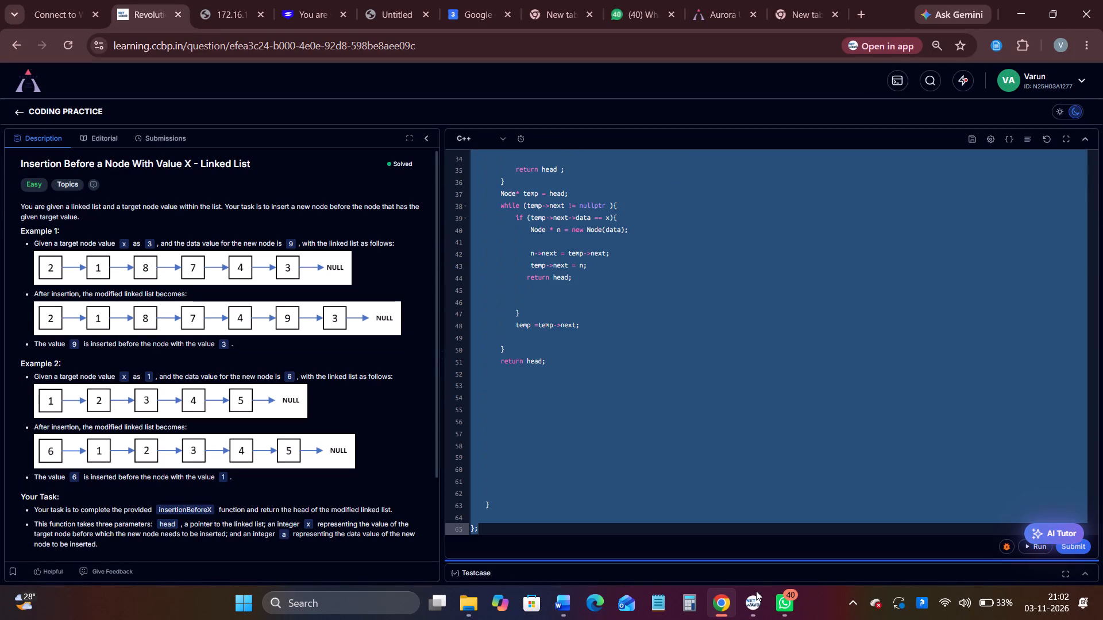
scroll(727, 418, "up", 2)
left_click(665, 354)
scroll(665, 354, "up", 1)
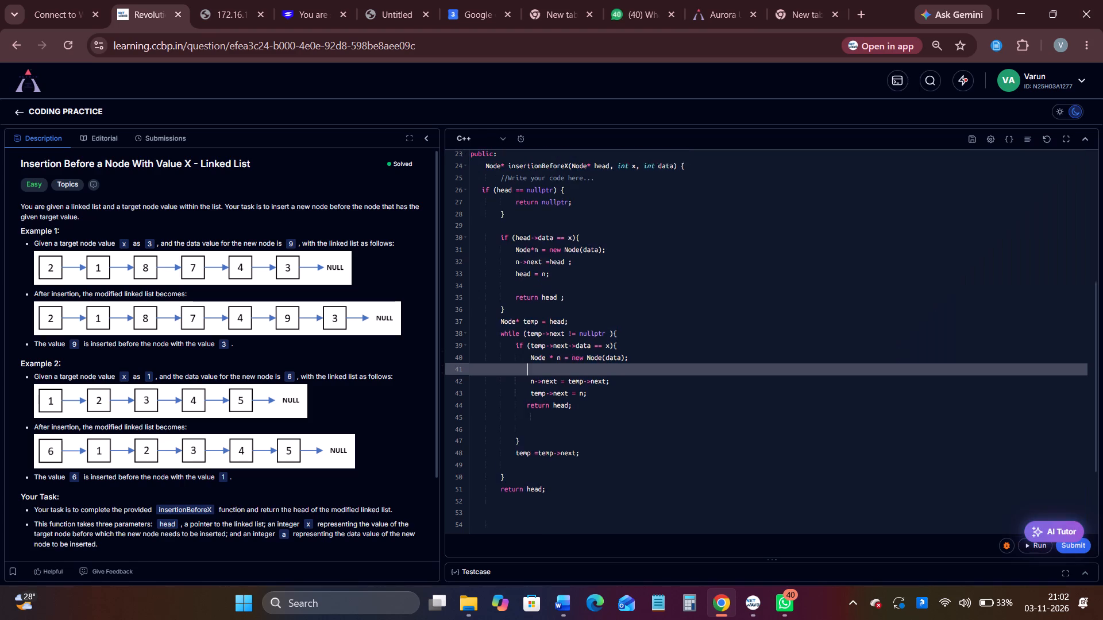
scroll(665, 354, "up", 6)
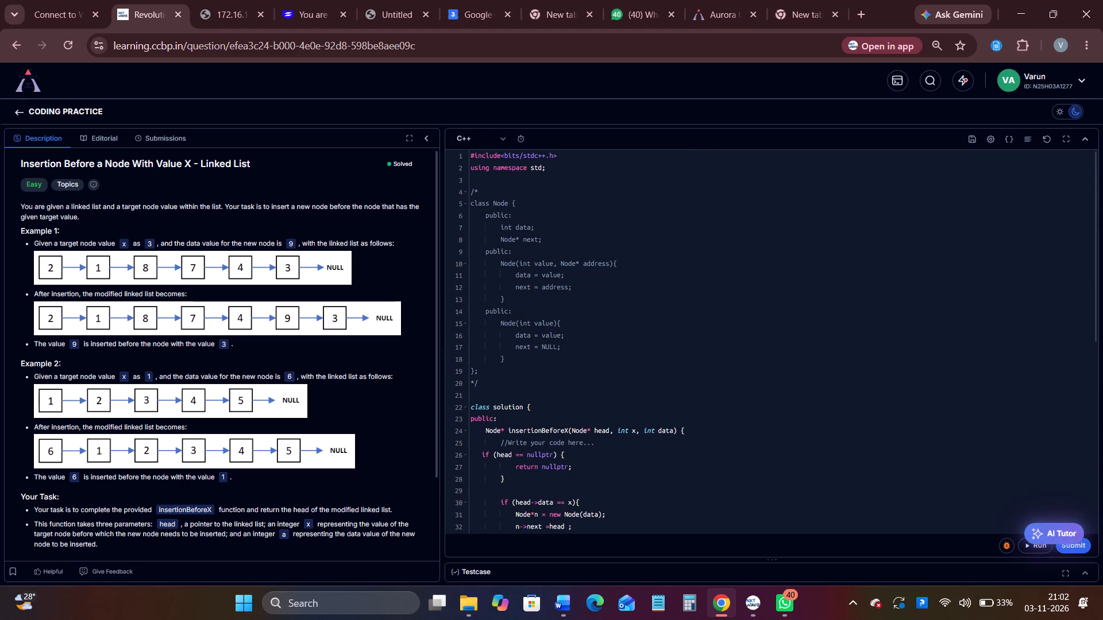
left_click_drag(472, 157, 545, 541)
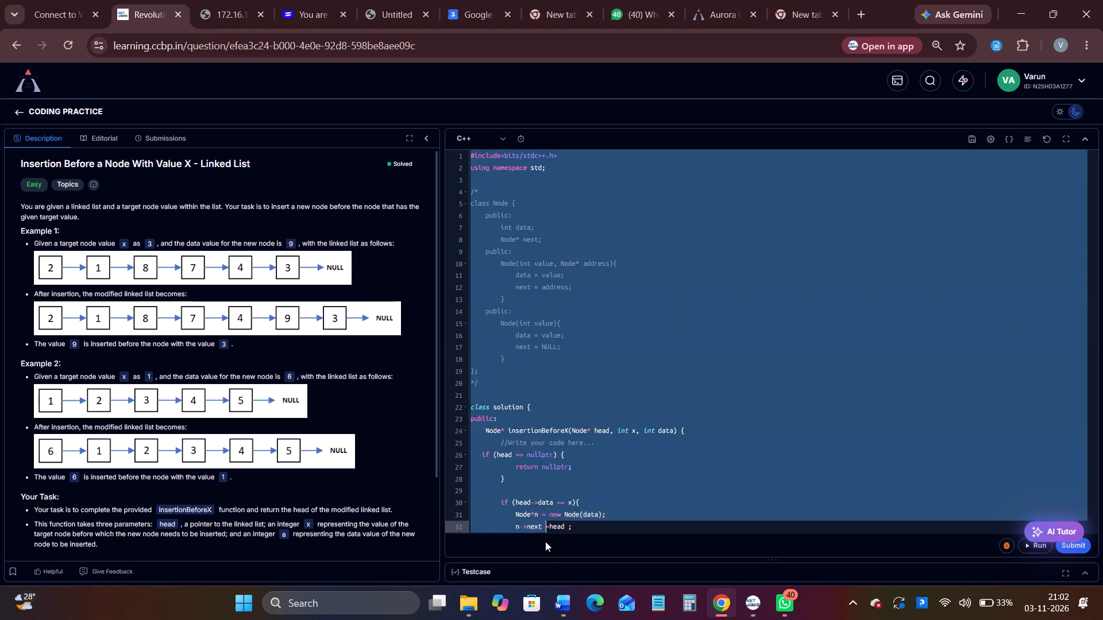
left_click_drag(545, 541, 527, 536)
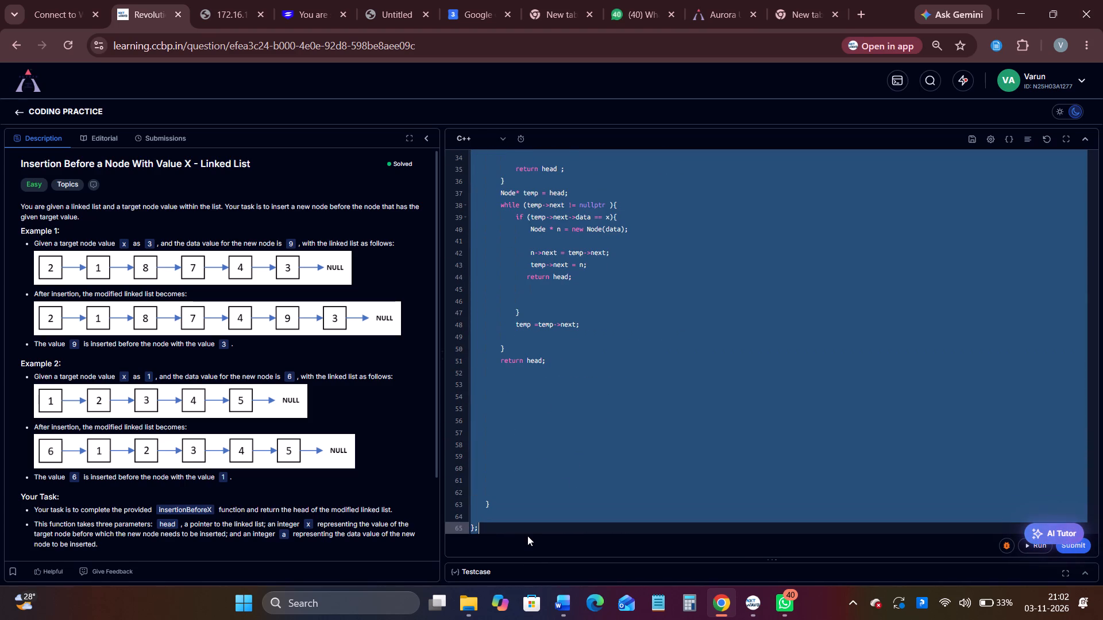
key("ctrl+c")
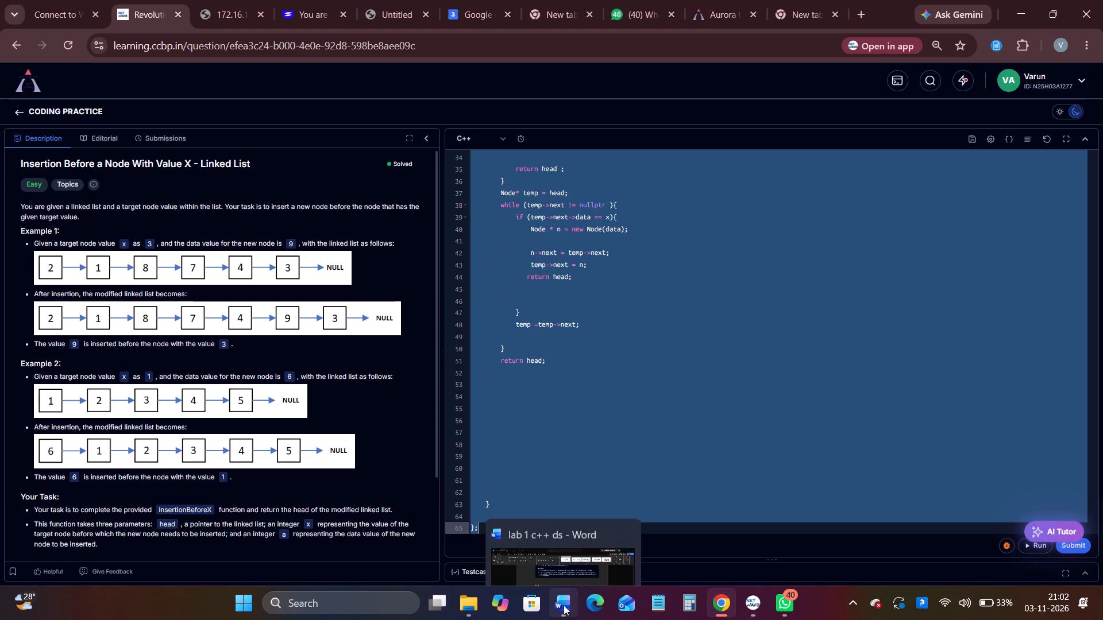
Switch to Word and paste the copied code under the "Code:" label of Question 2.
left_click(573, 533)
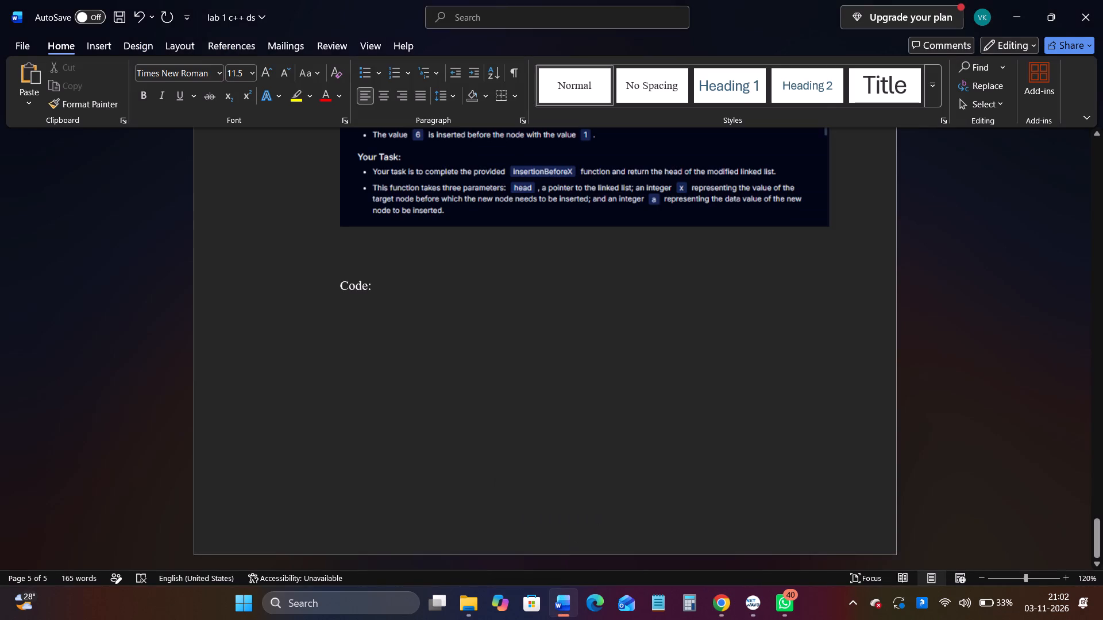
key("ctrl+v")
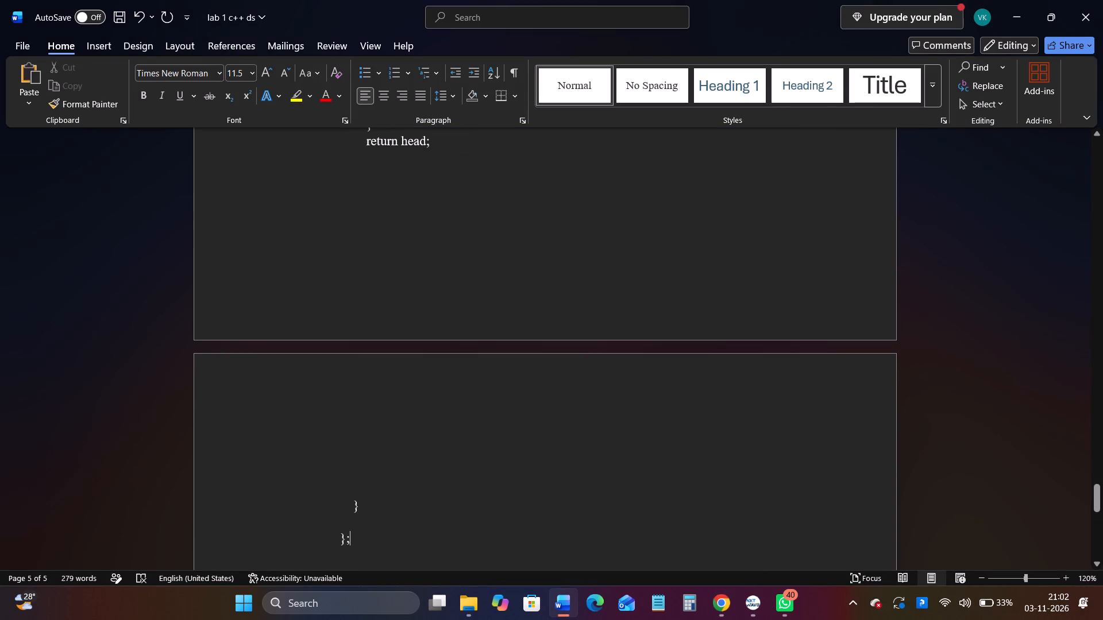
Add the label "Output:" below the pasted Question 2 code, followed by a few blank lines.
scroll(406, 402, "down", 3)
scroll(406, 402, "up", 1)
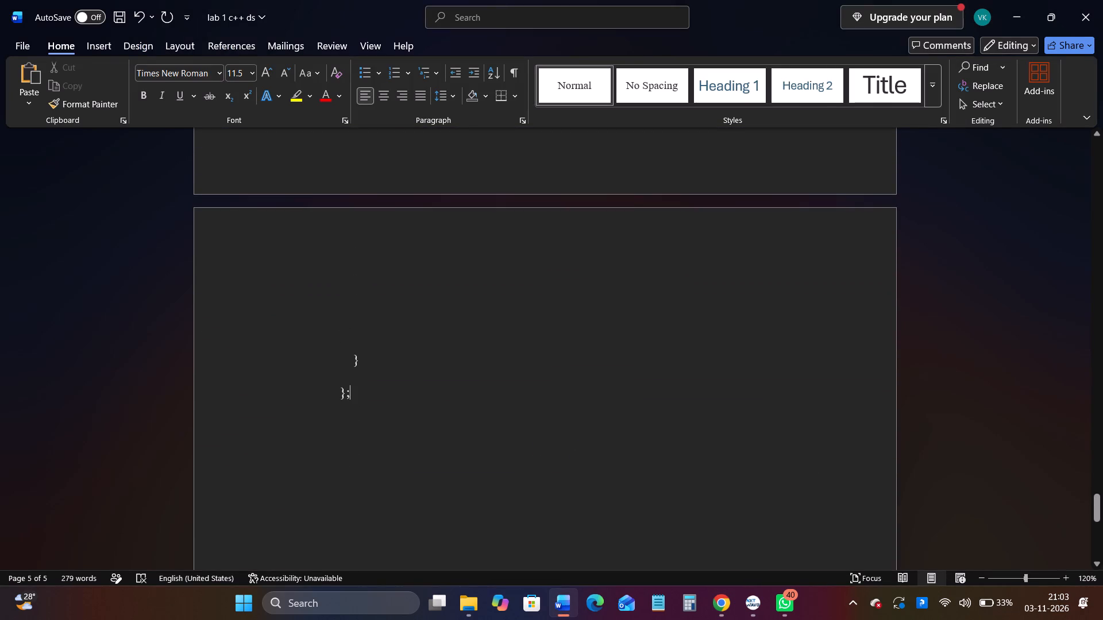
key("Return")
key("Return")
type("out")
type("puty")
key("BackSpace")
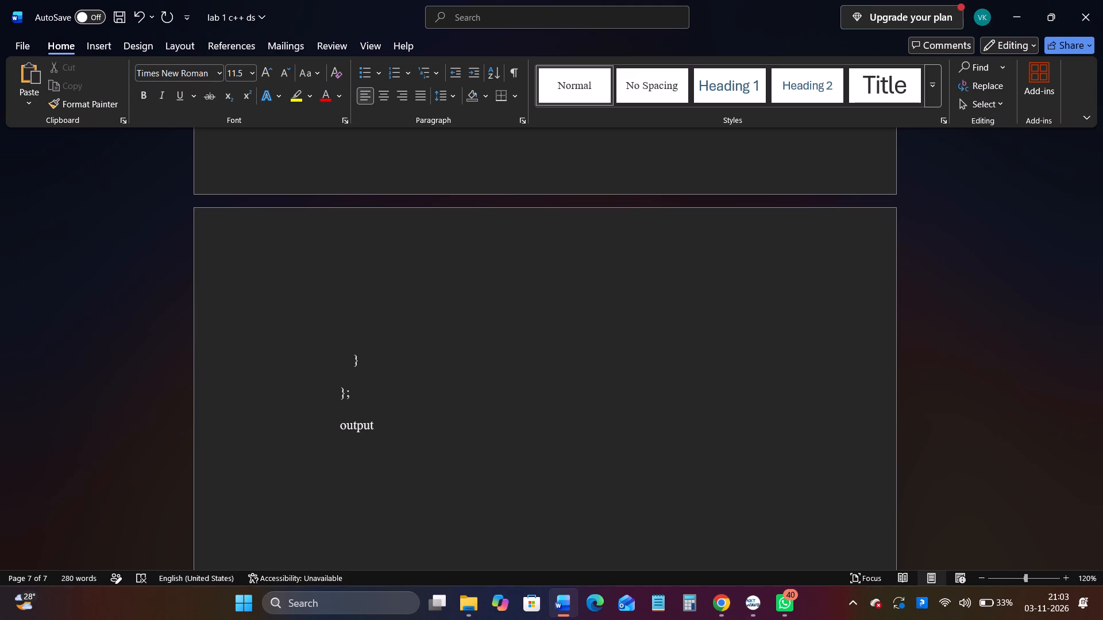
key("shift+colon")
key("Return")
key("Return")
key("Return")
Switch to Chrome, run the solution code on the sample test cases and enlarge the results area to show the full output.
left_click(731, 511)
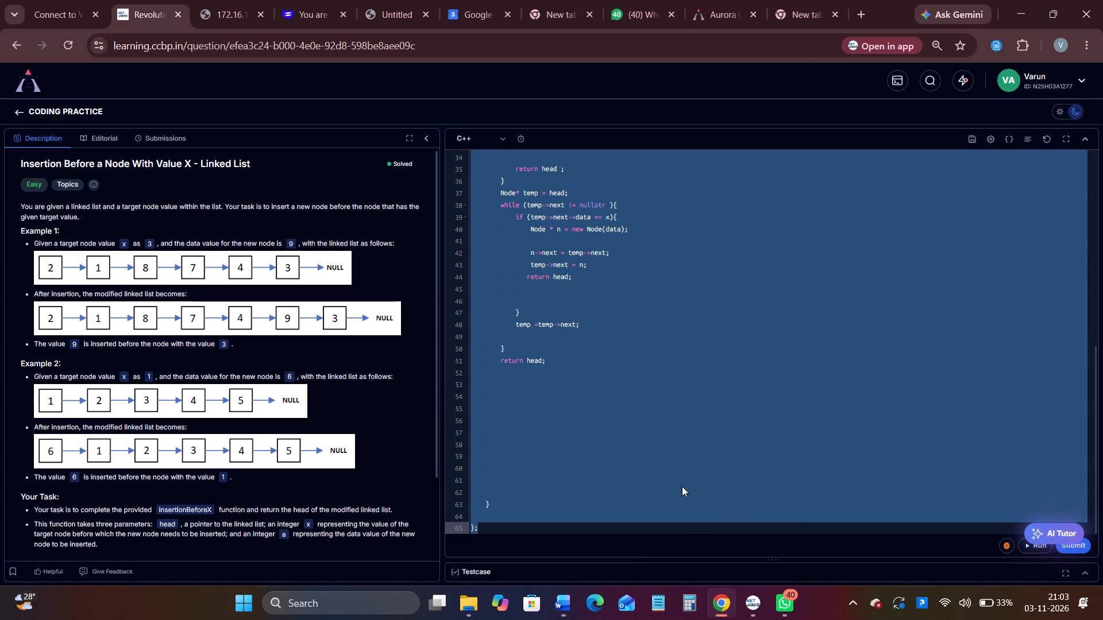
left_click_drag(771, 560, 759, 219)
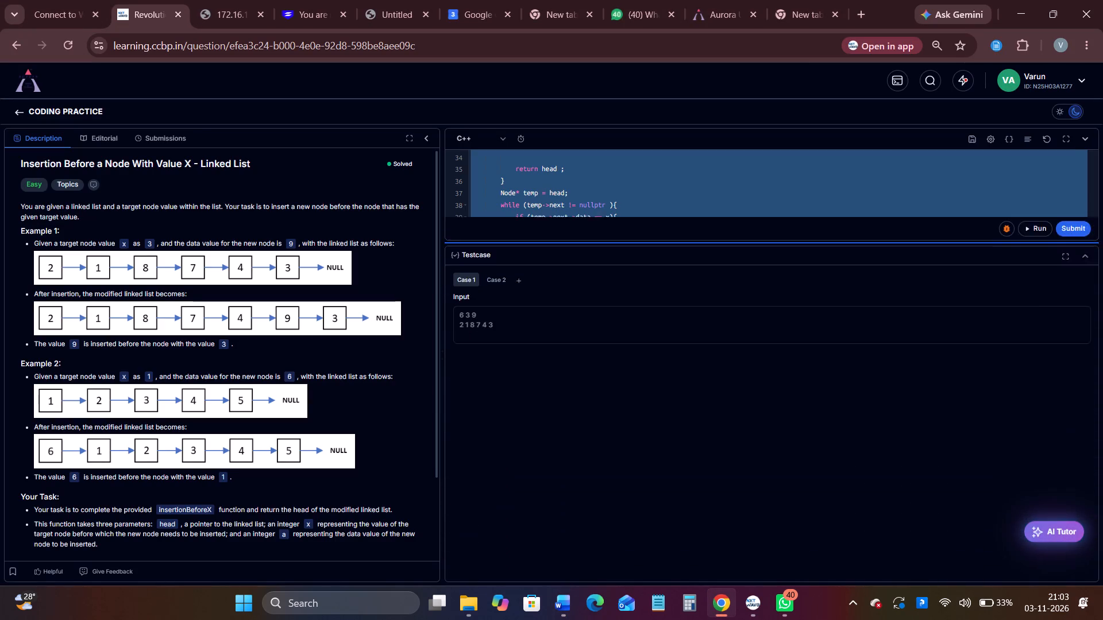
left_click_drag(759, 219, 758, 191)
left_click(1039, 179)
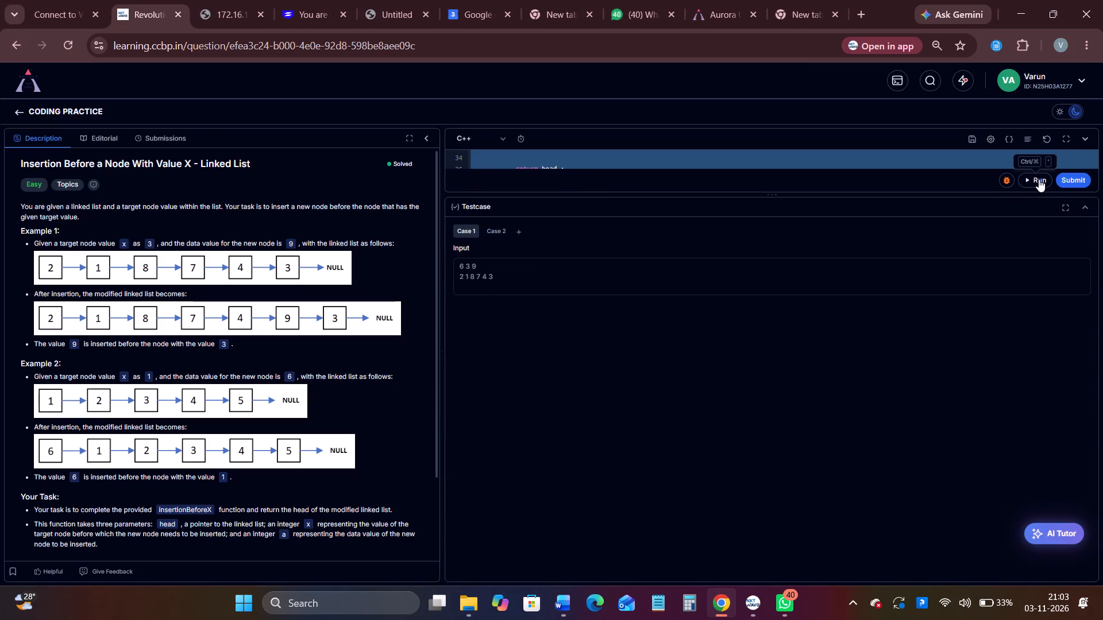
scroll(917, 307, "down", 1)
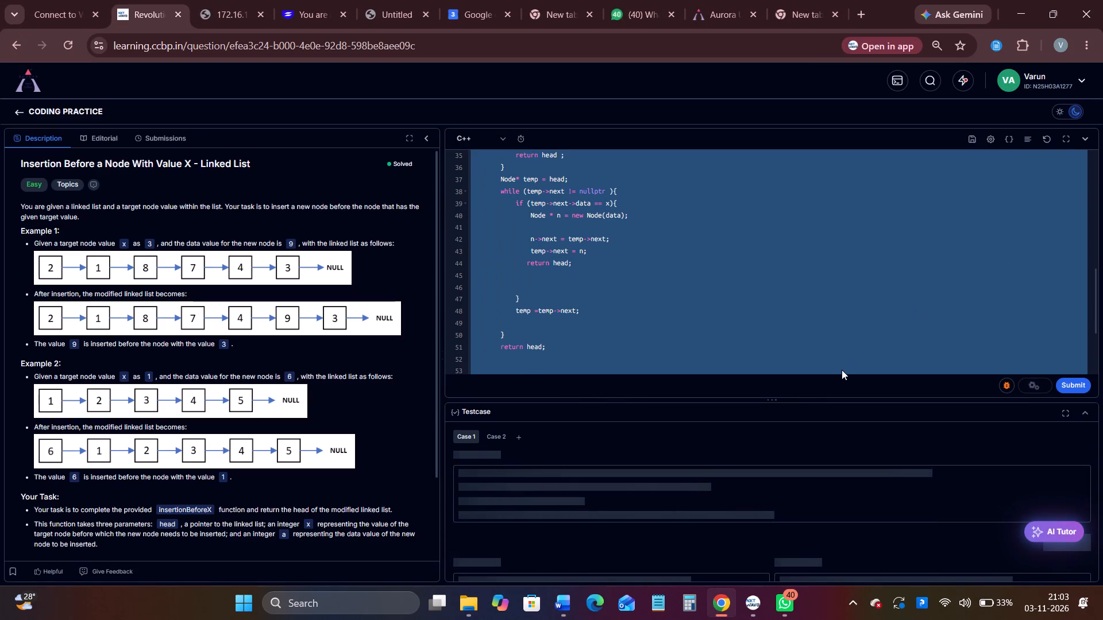
left_click_drag(773, 402, 780, 359)
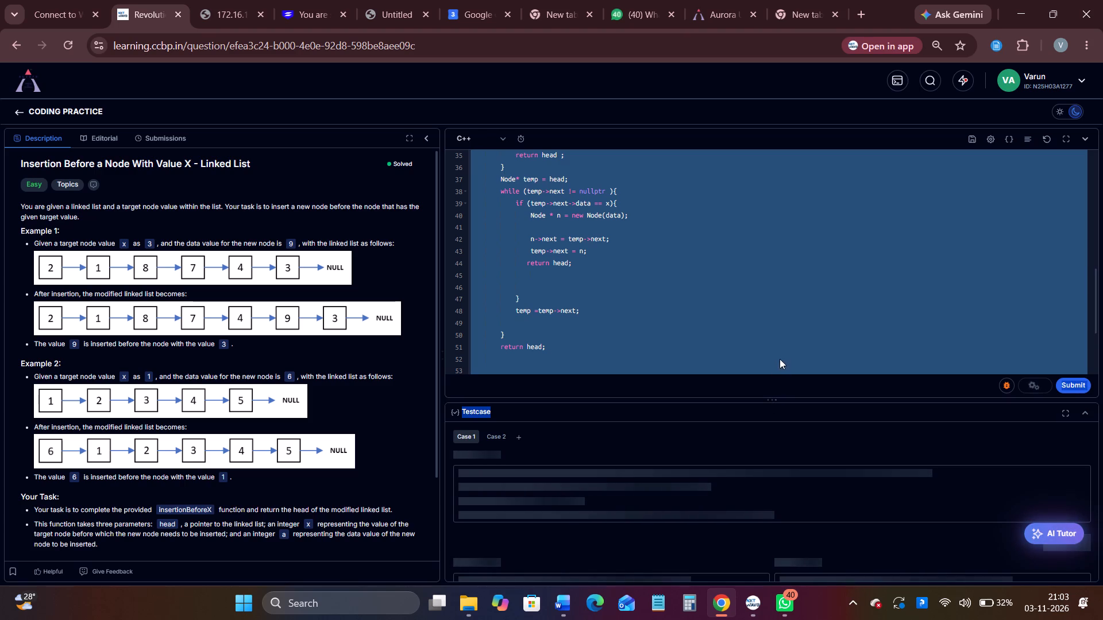
left_click_drag(780, 359, 783, 348)
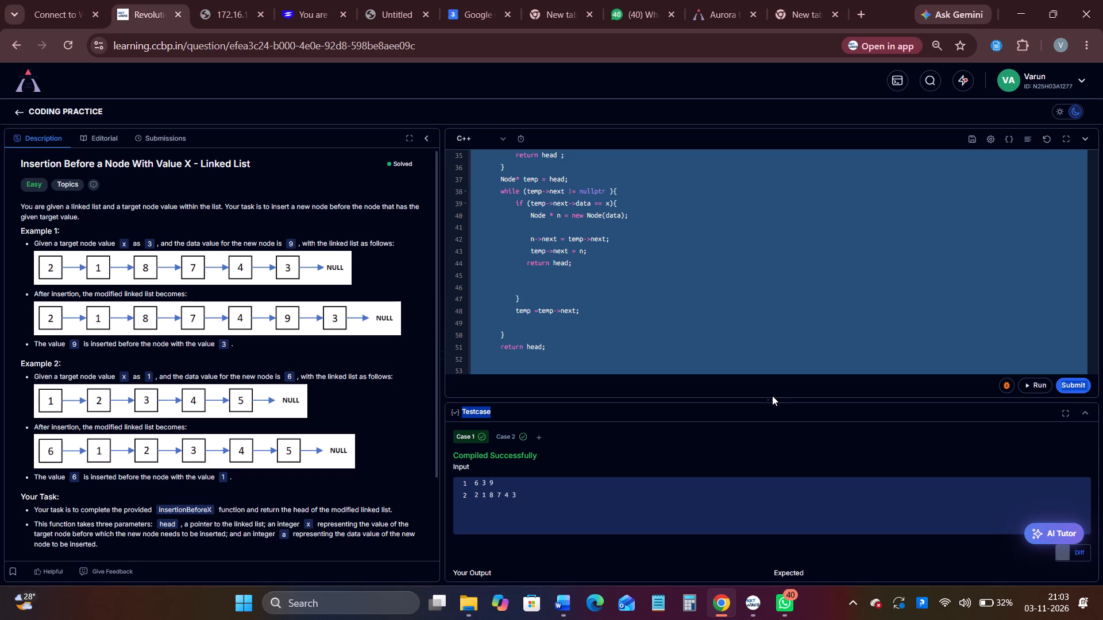
left_click_drag(772, 397, 771, 279)
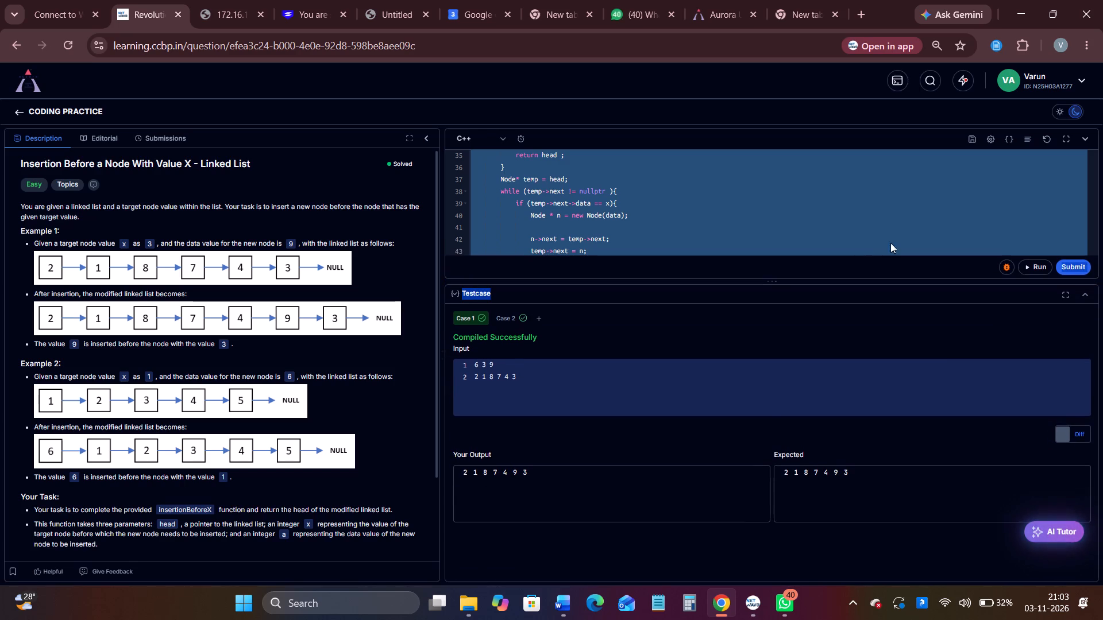
Capture a screenshot of the whole problem page with the code and test case results, without browser bars or taskbar, and copy it.
key("Print")
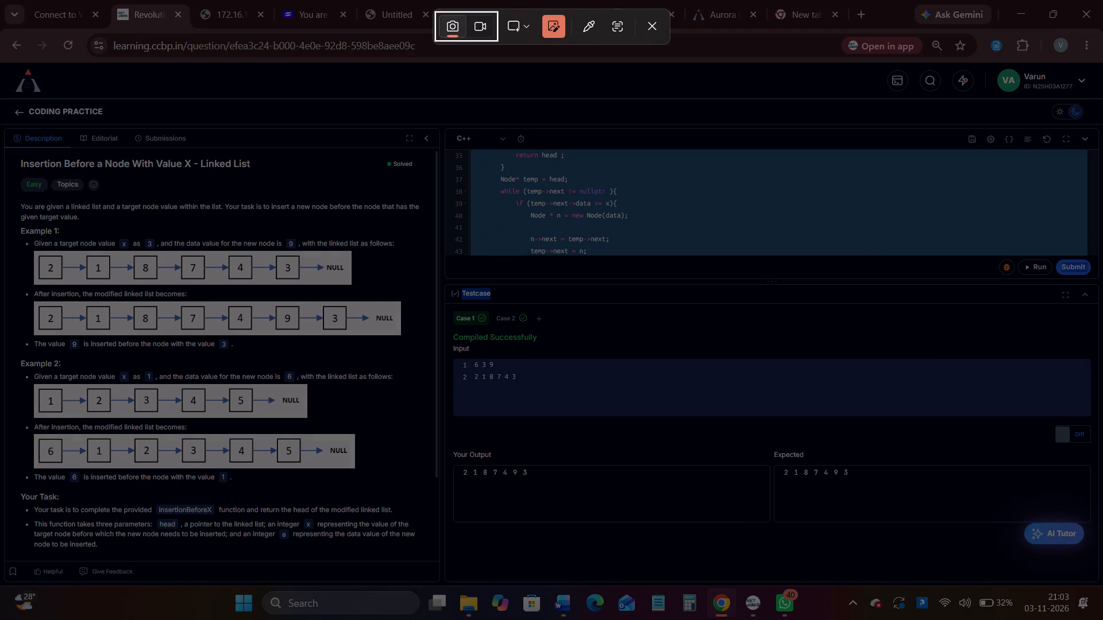
left_click_drag(0, 68, 540, 439)
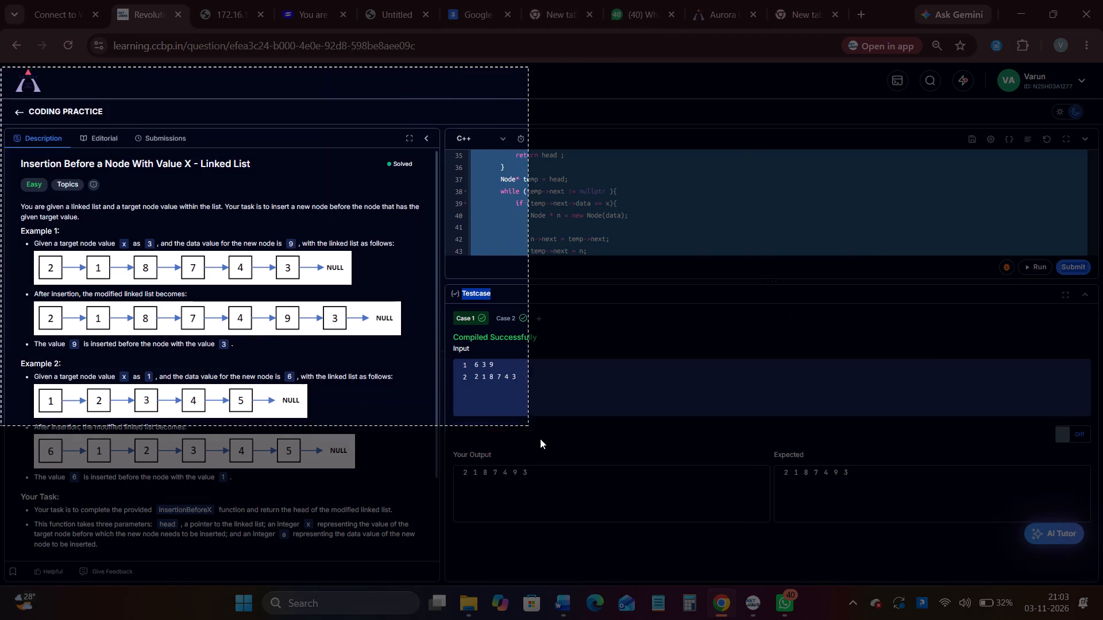
left_click_drag(540, 439, 1102, 599)
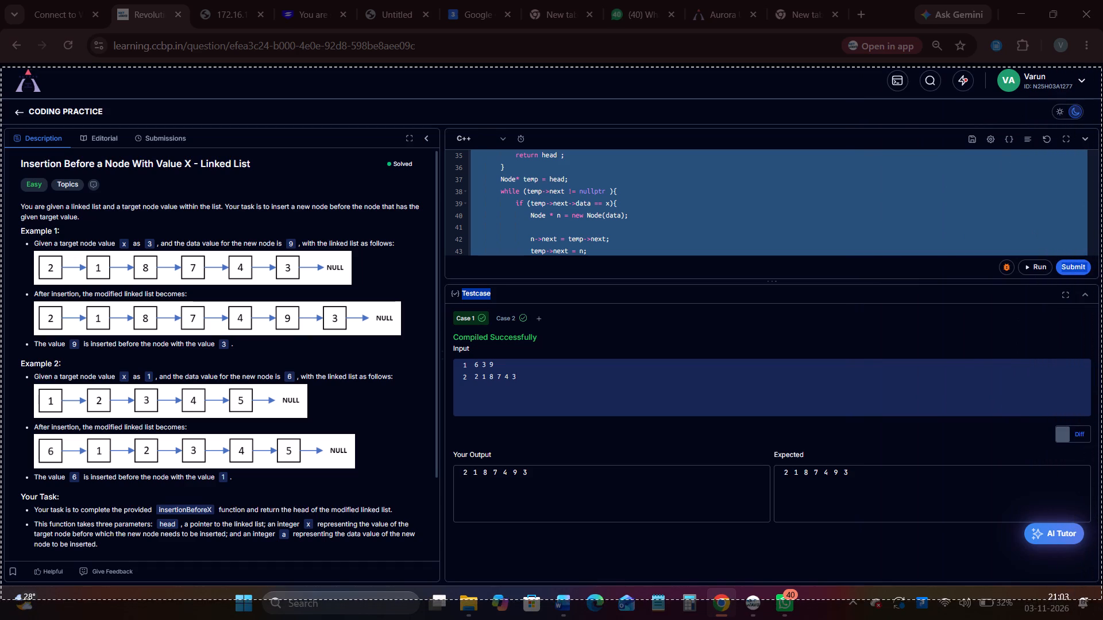
left_click_drag(1102, 599, 1102, 583)
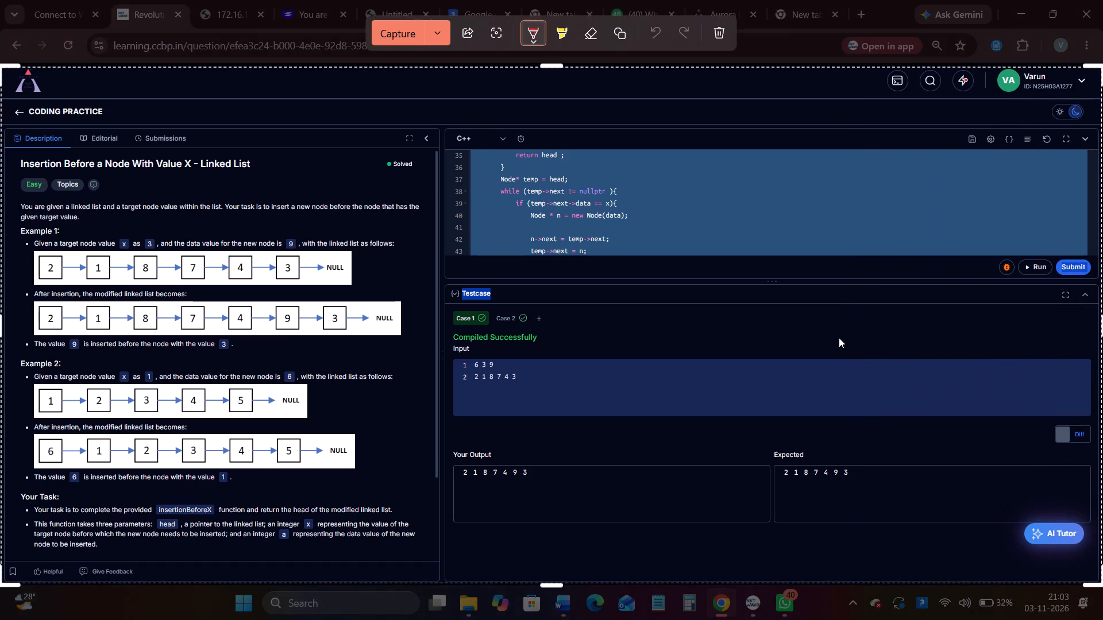
key("ctrl+c")
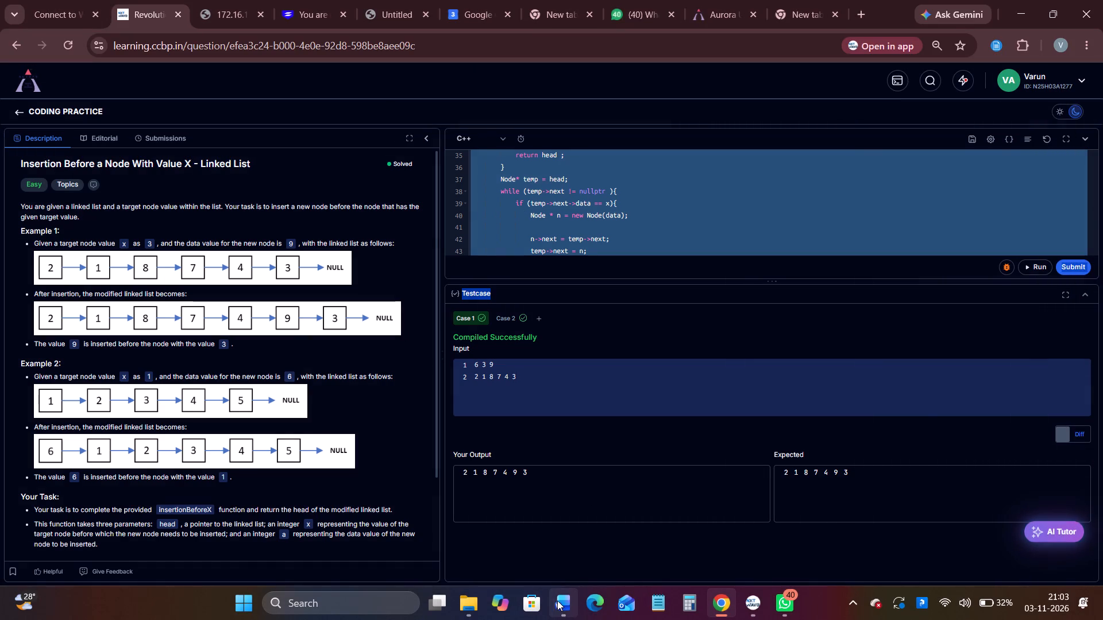
Switch to Word and paste the captured screenshot under the "Output:" label of Question 2.
left_click(575, 524)
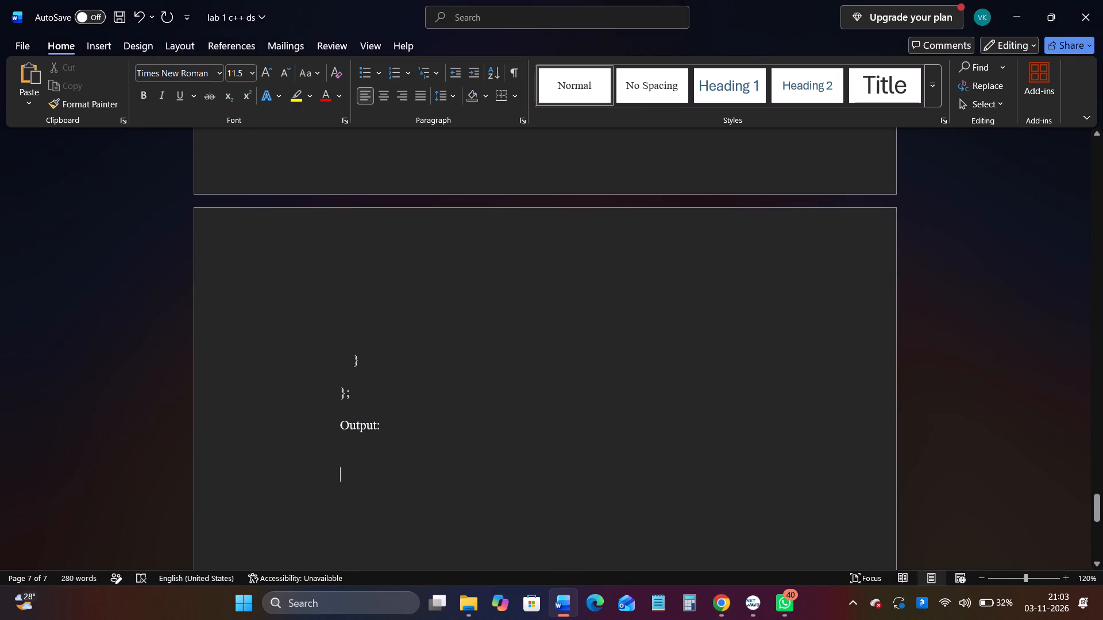
key("ctrl+v")
Review the pasted code and output screenshot in the Question 2 section of the report.
scroll(527, 422, "down", 3)
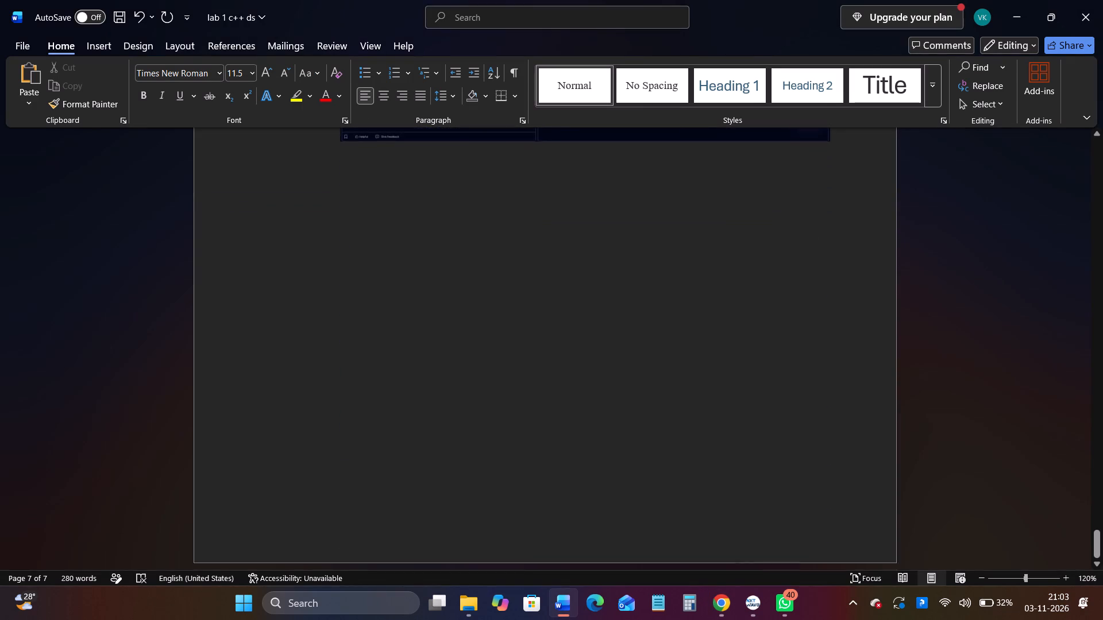
scroll(526, 406, "up", 5)
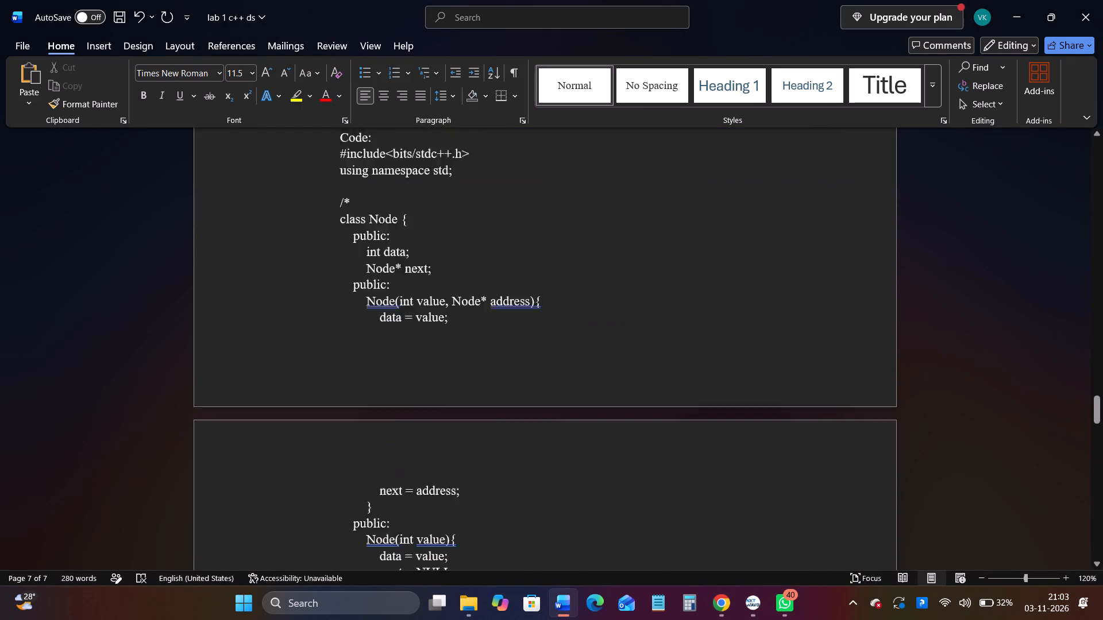
scroll(526, 406, "up", 3)
scroll(526, 406, "down", 3)
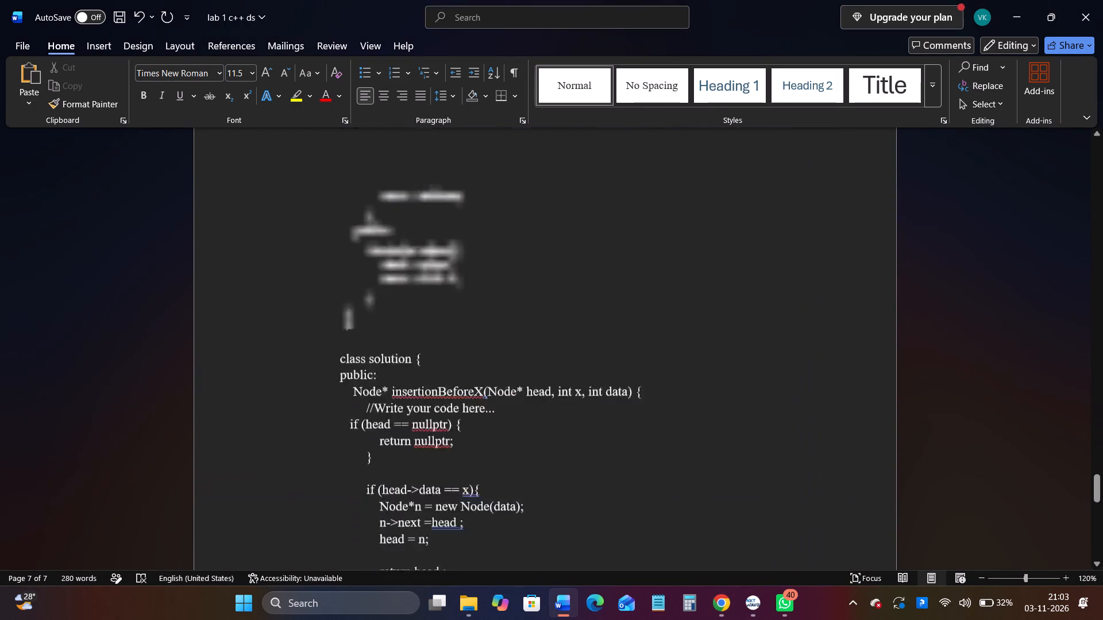
scroll(526, 406, "down", 5)
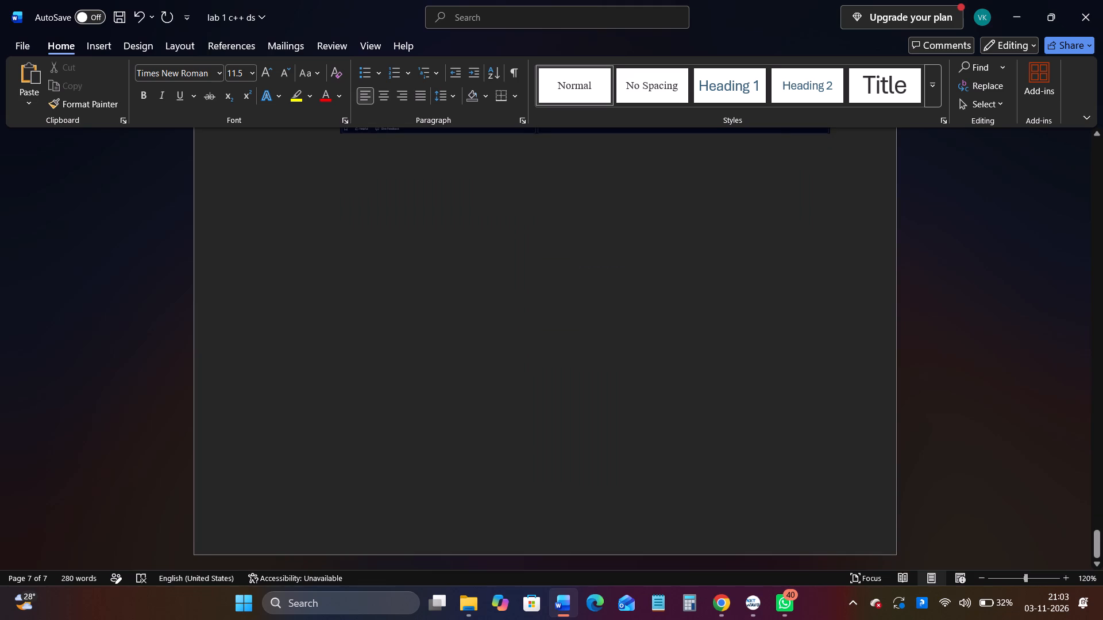
Add the heading "Question 3:" a few lines below the Question 2 output screenshot, with blank lines after it.
key("Return")
key("Return")
key("Return")
key("Return")
type("question")
key("space")
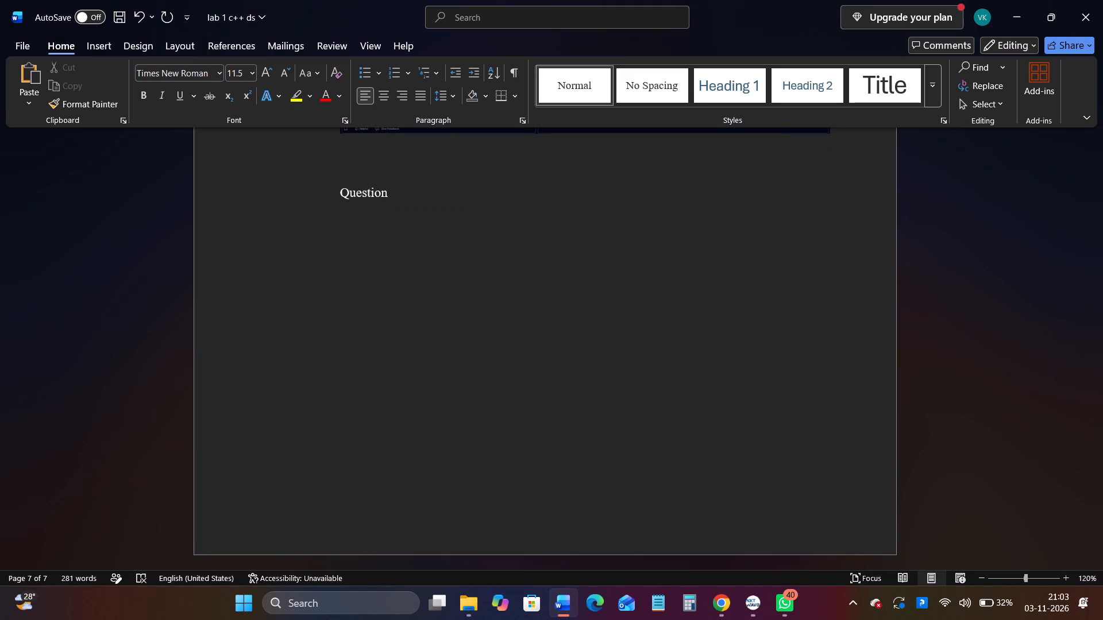
key("3")
key("shift+colon")
key("Return")
key("Return")
key("Return")
Switch to the coding practice page in Chrome.
left_click(730, 517)
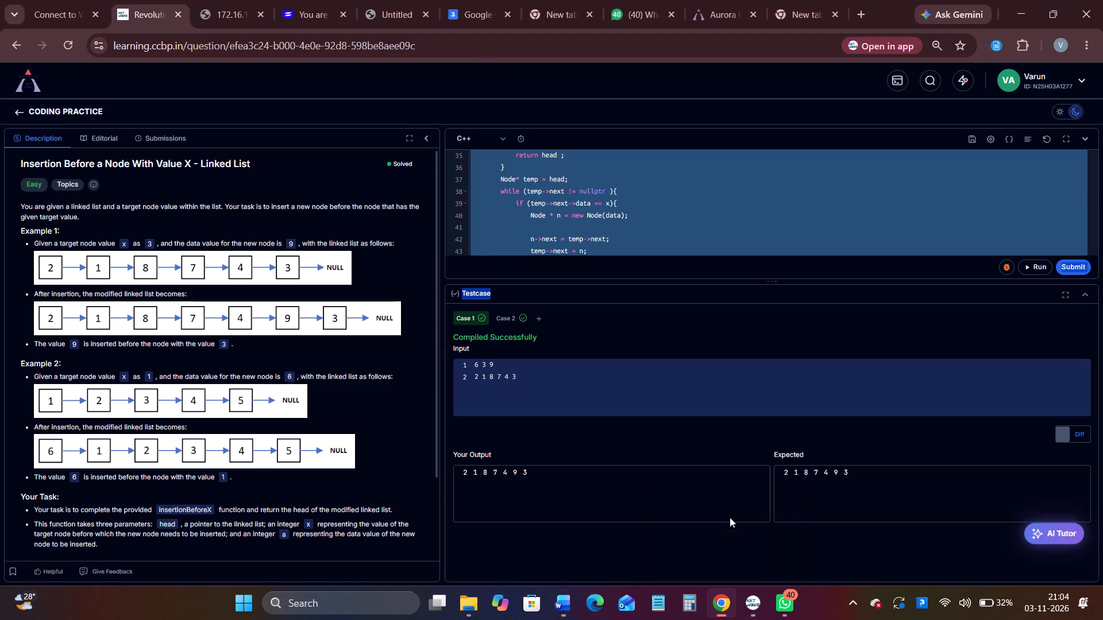
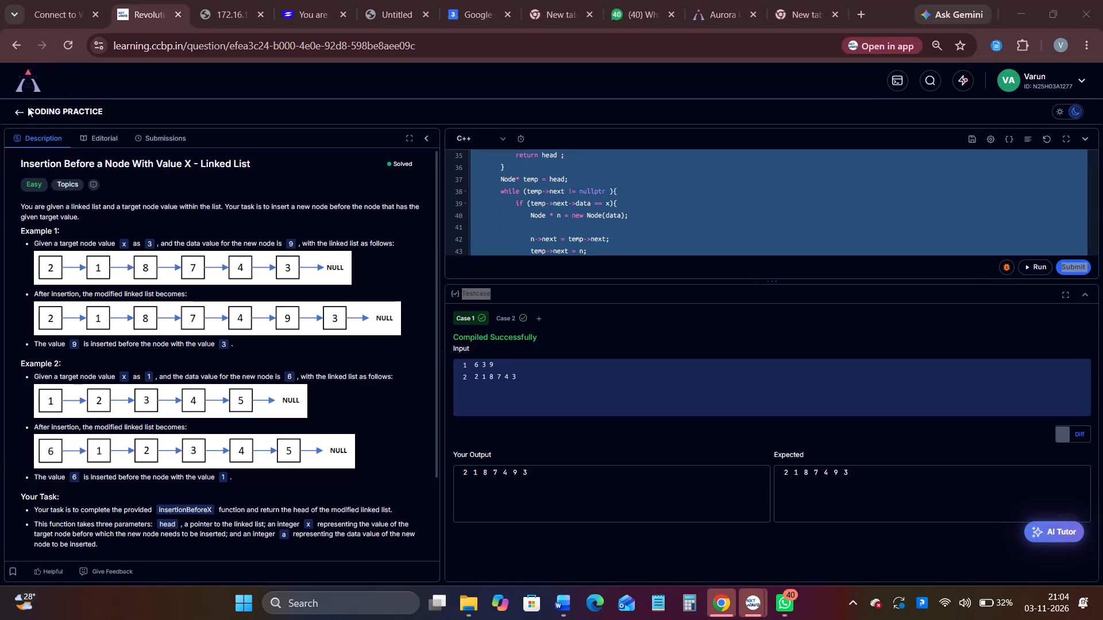
Open the "Delete Kth Node of the Linked List" problem from the Coding Practice set that follows Deletion in Linked List.
left_click(20, 113)
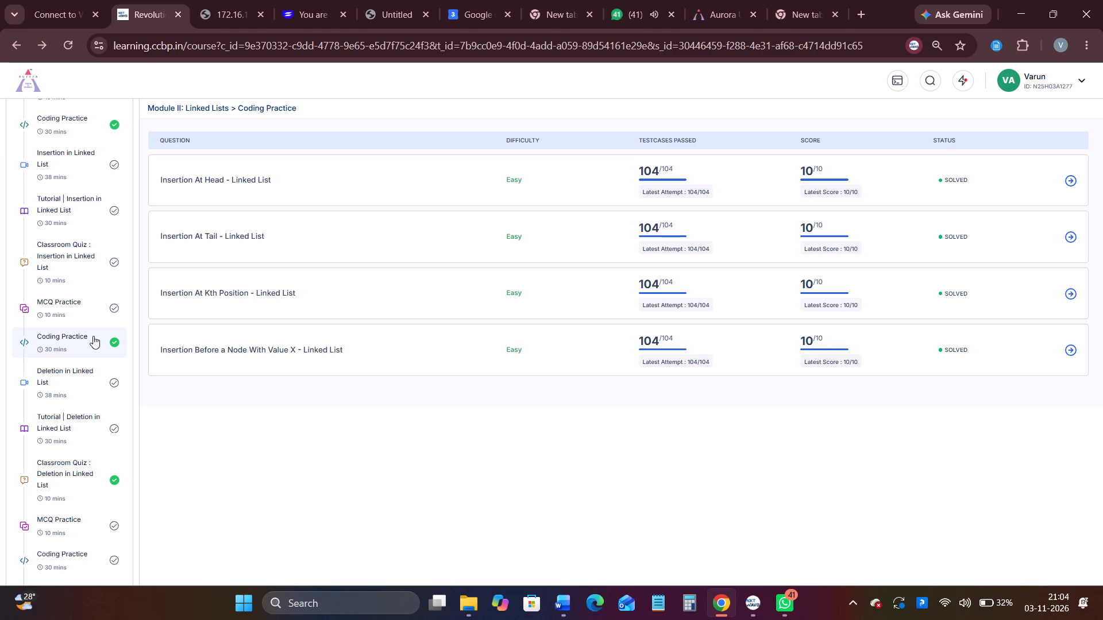
scroll(93, 336, "down", 3)
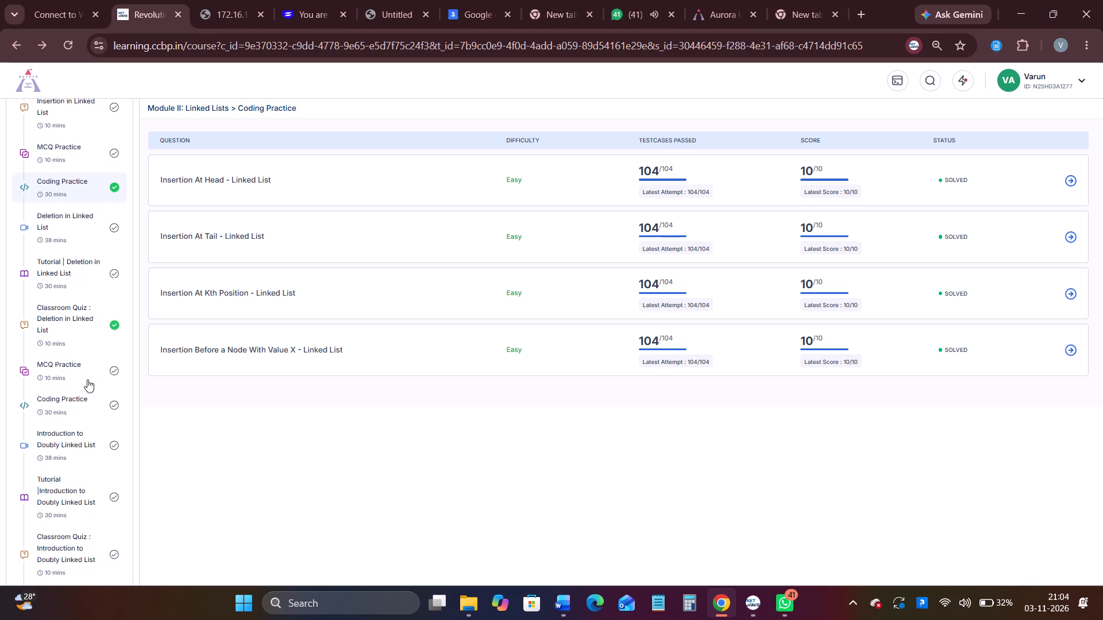
left_click(90, 389)
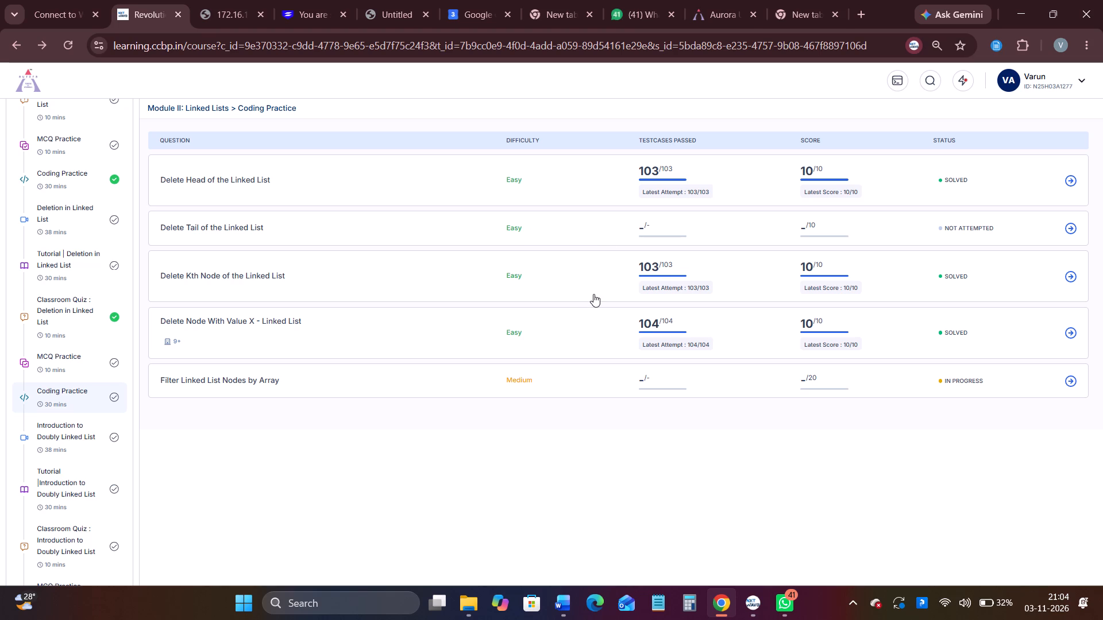
left_click(652, 282)
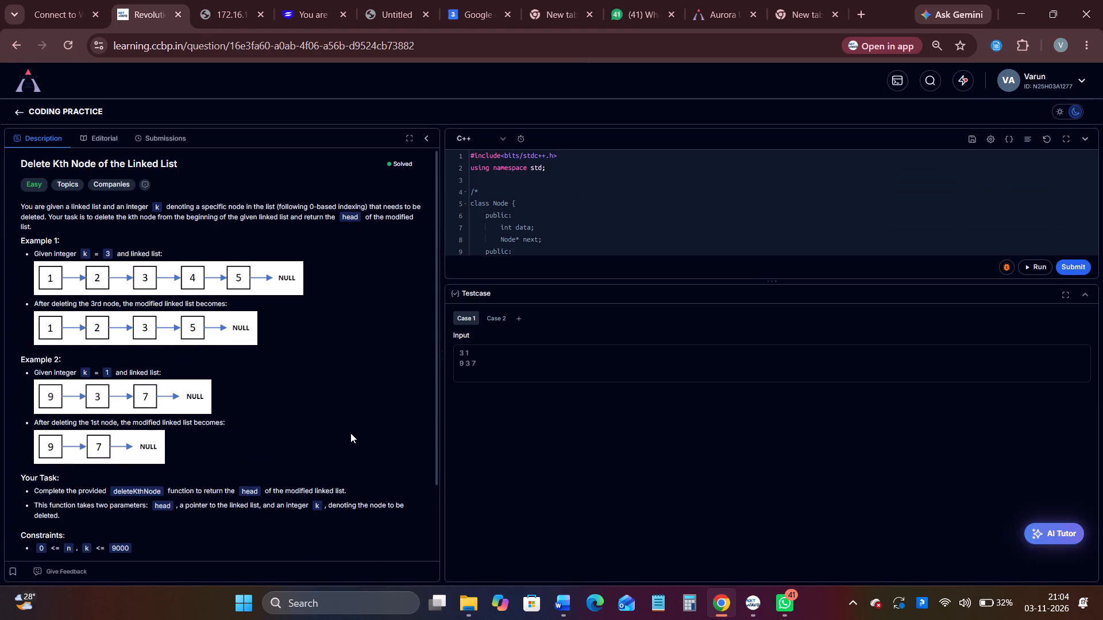
Capture the Delete Kth Node problem description, from its title through the Your Task section, as a screenshot and copy it.
scroll(350, 433, "up", 1)
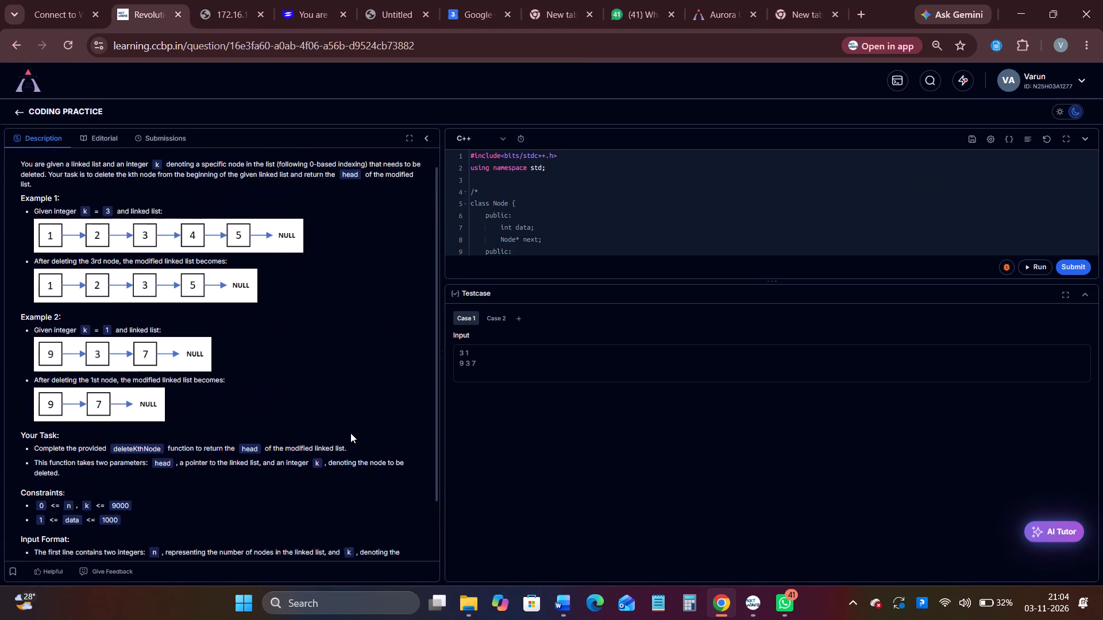
scroll(350, 433, "up", 1)
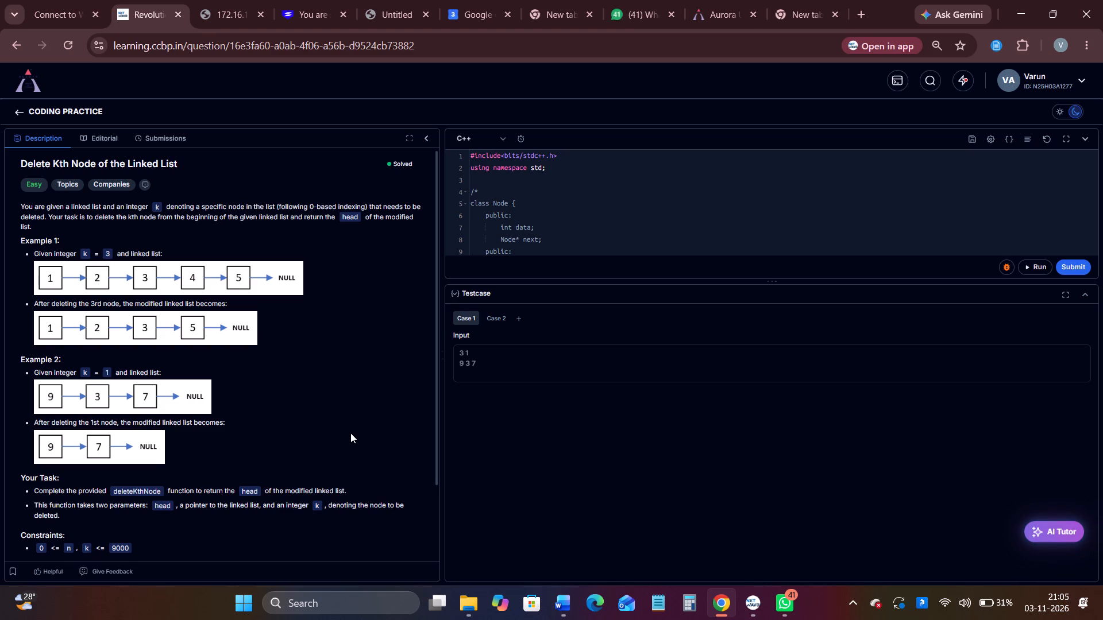
key("Print")
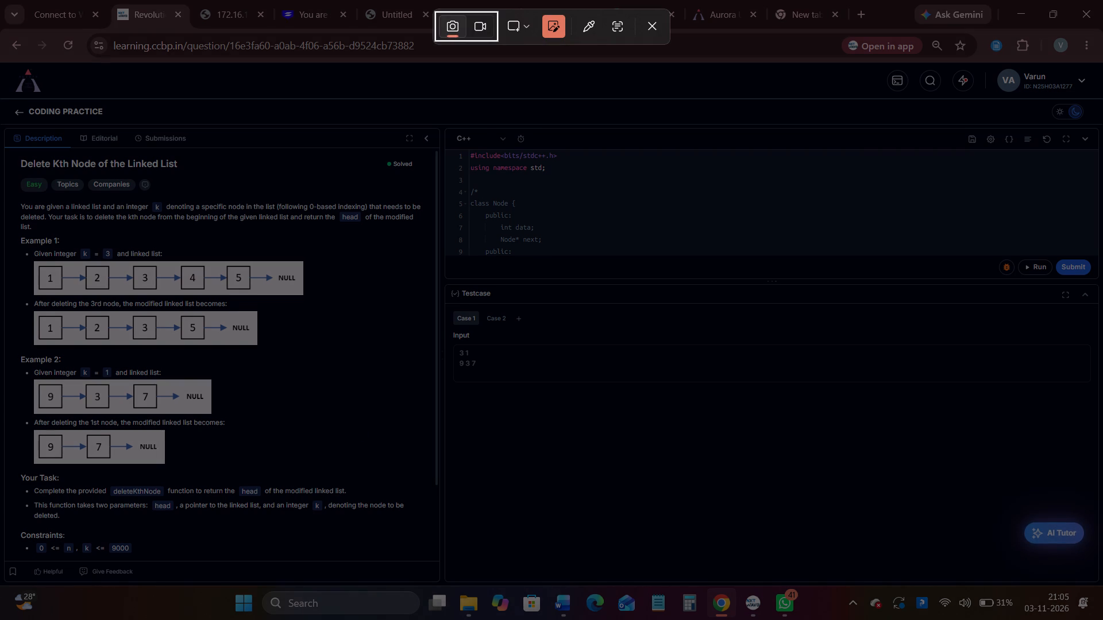
left_click_drag(5, 133, 403, 567)
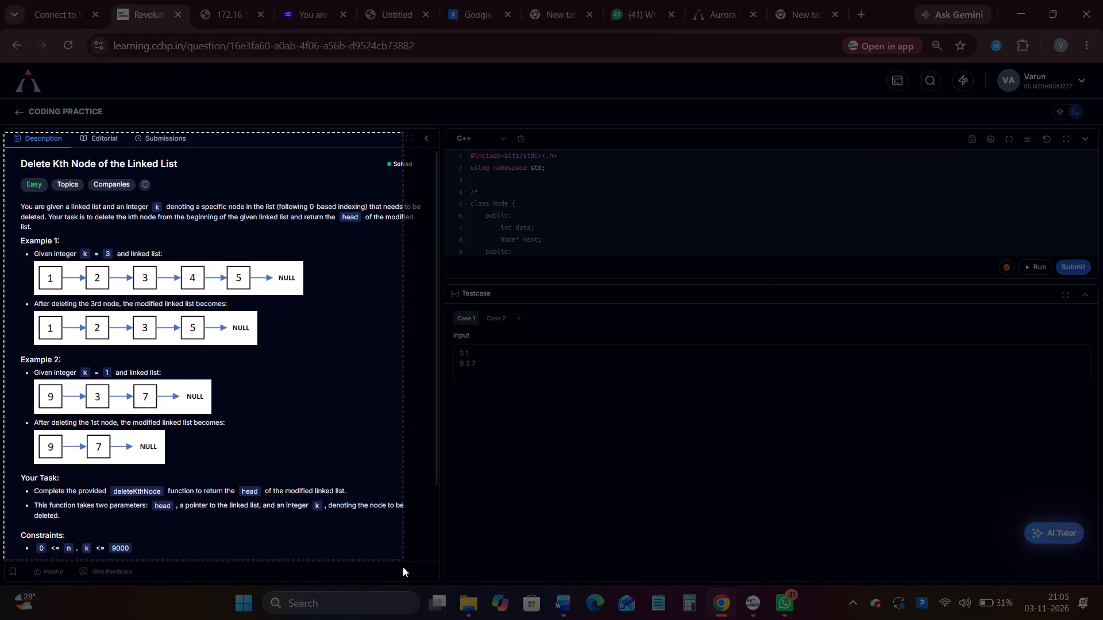
left_click_drag(403, 567, 445, 511)
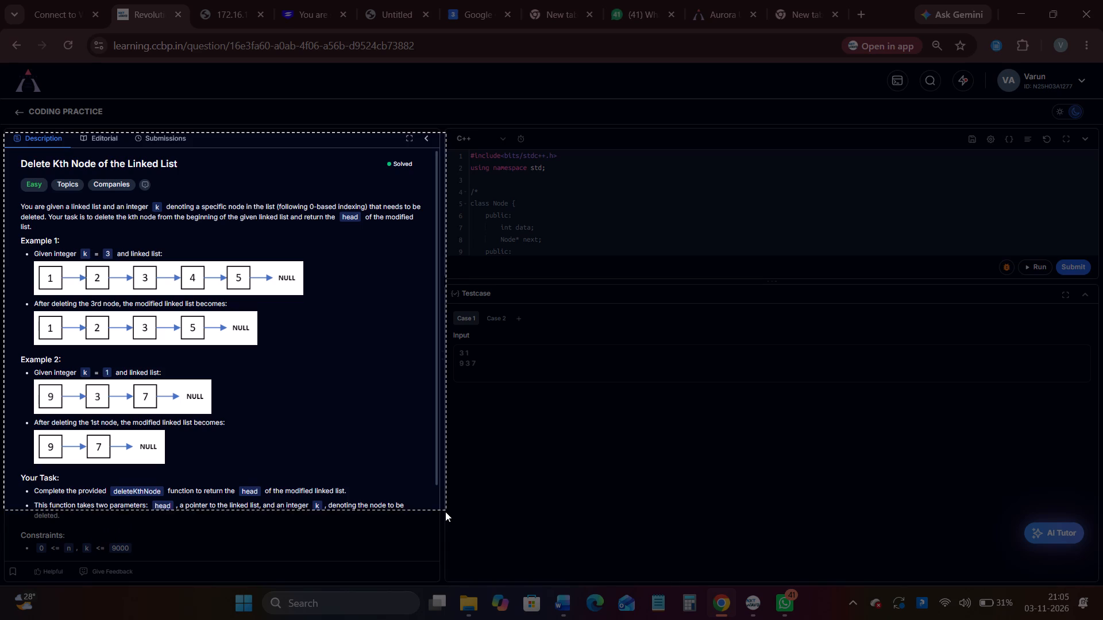
left_click_drag(445, 511, 442, 529)
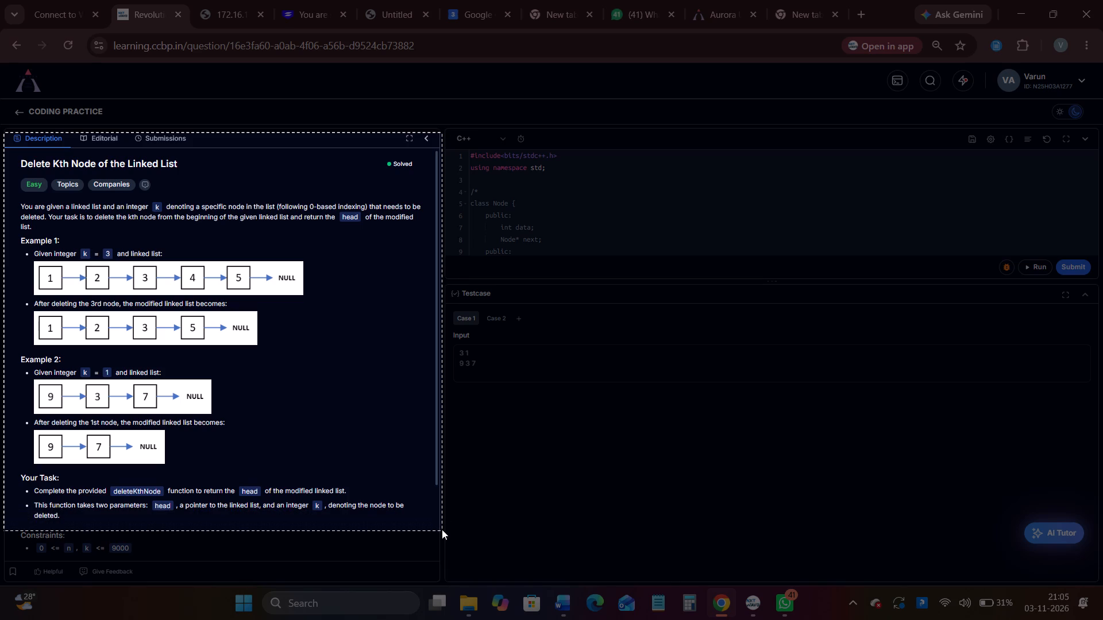
left_click_drag(442, 529, 441, 529)
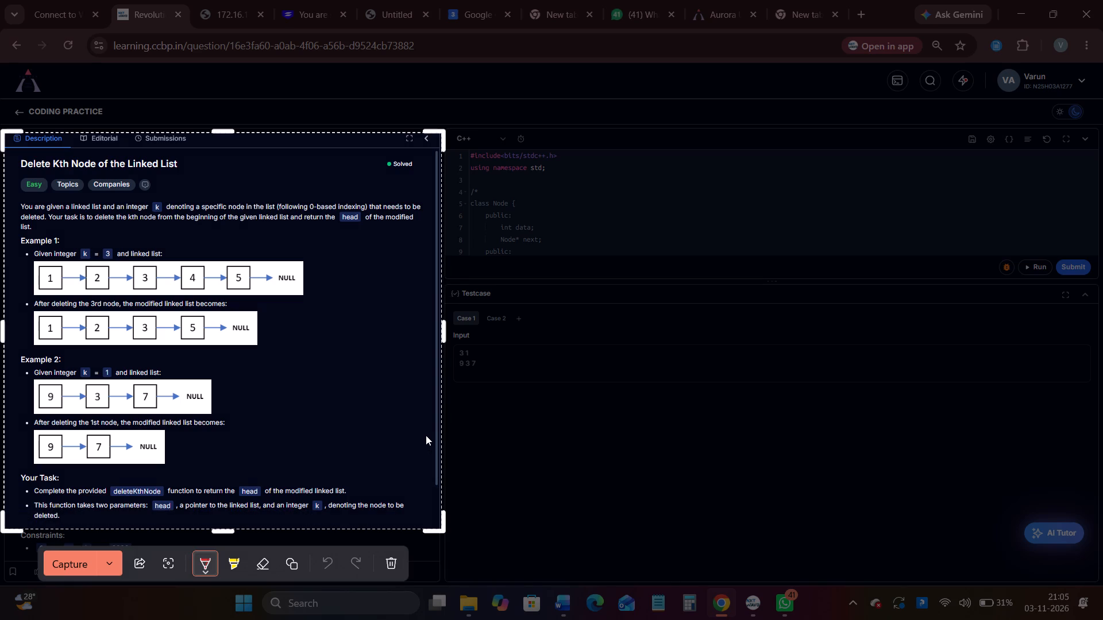
key("ctrl+c")
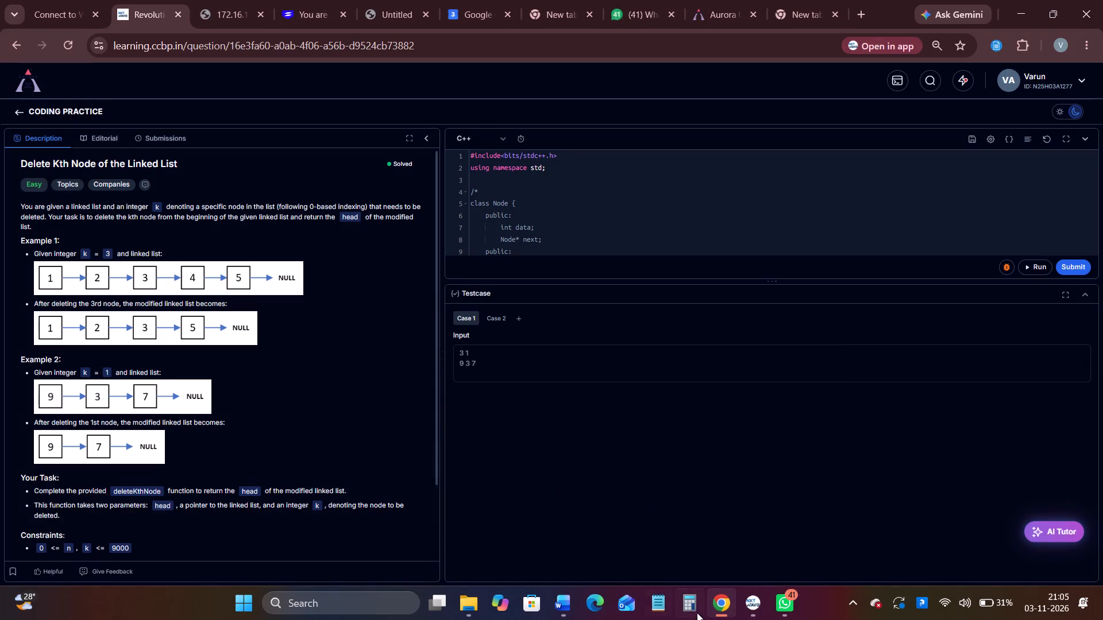
Switch to Word and paste the captured problem screenshot under the "Question 3:" heading, with a new line below it.
left_click(582, 533)
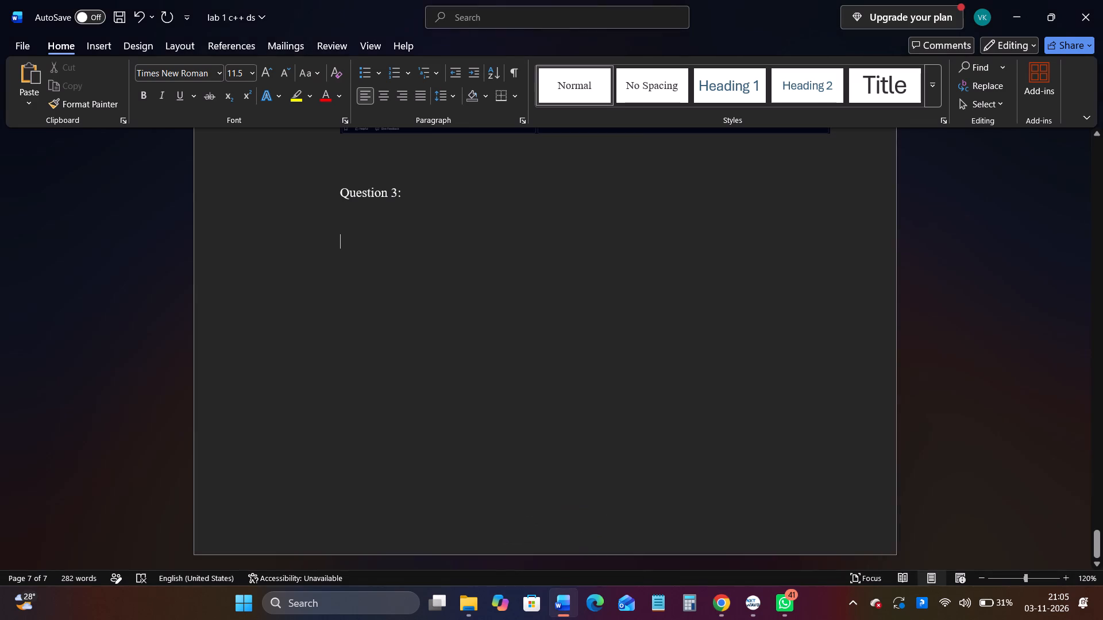
key("ctrl+v")
scroll(533, 468, "down", 3)
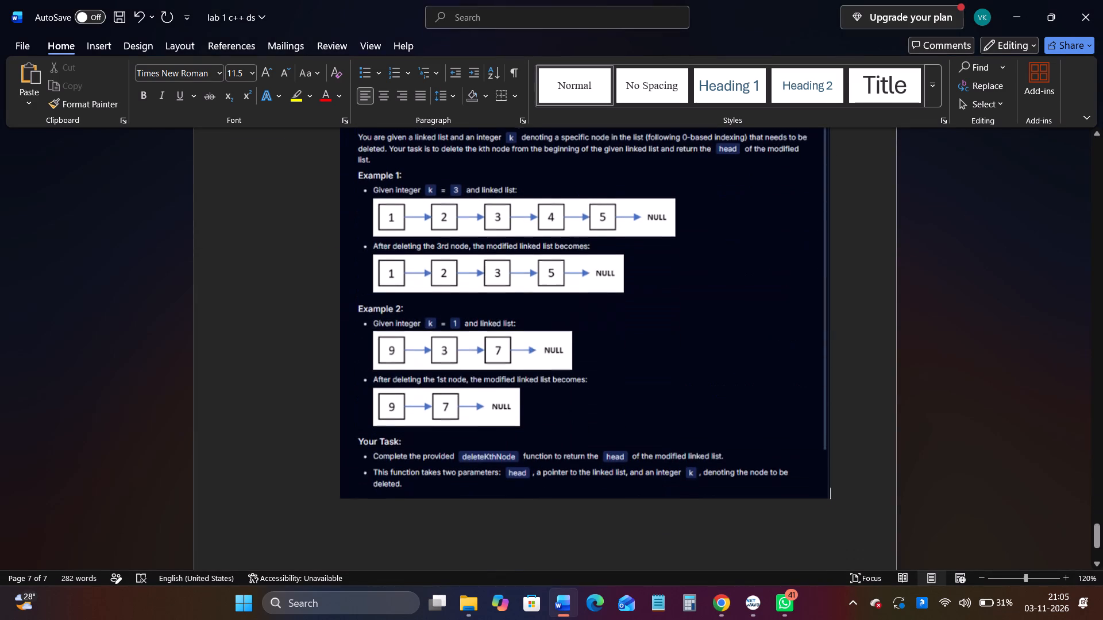
scroll(533, 468, "down", 1)
scroll(533, 468, "up", 1)
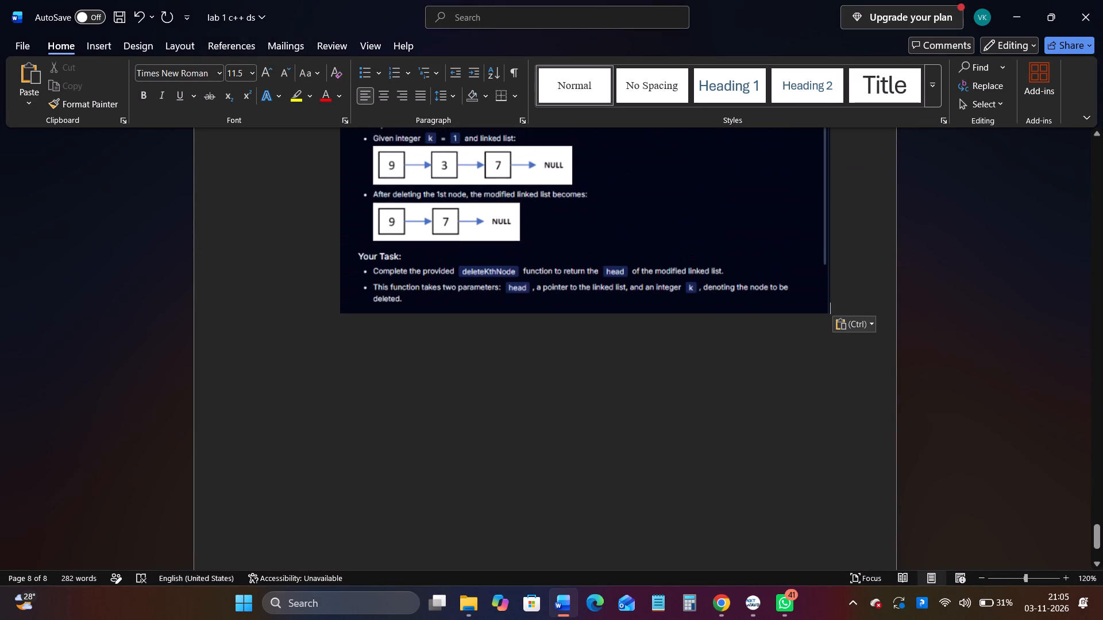
key("Return")
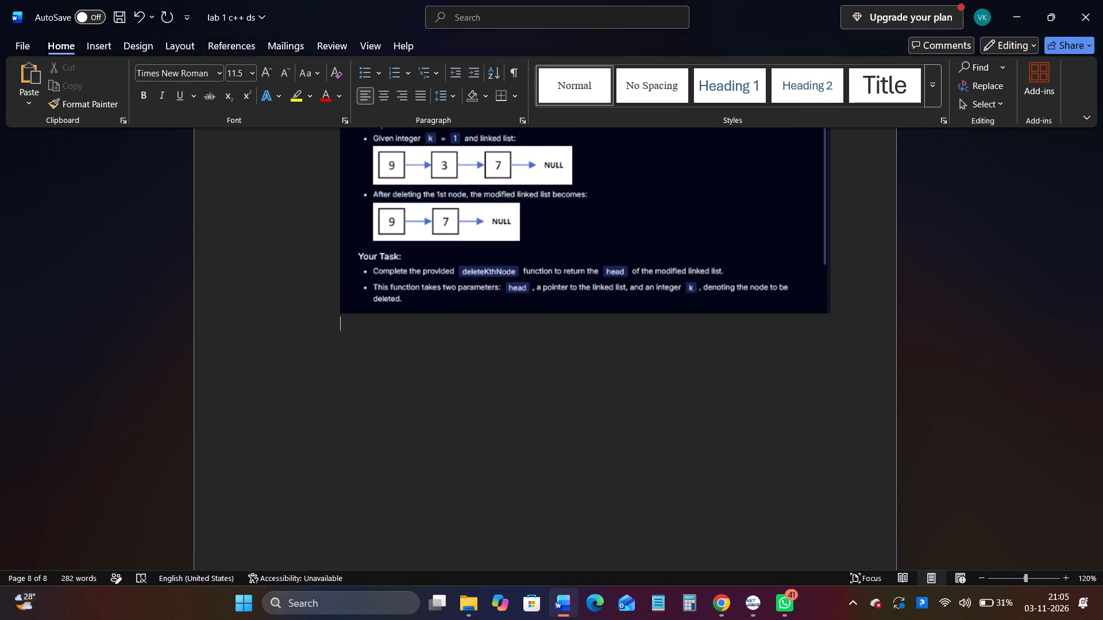
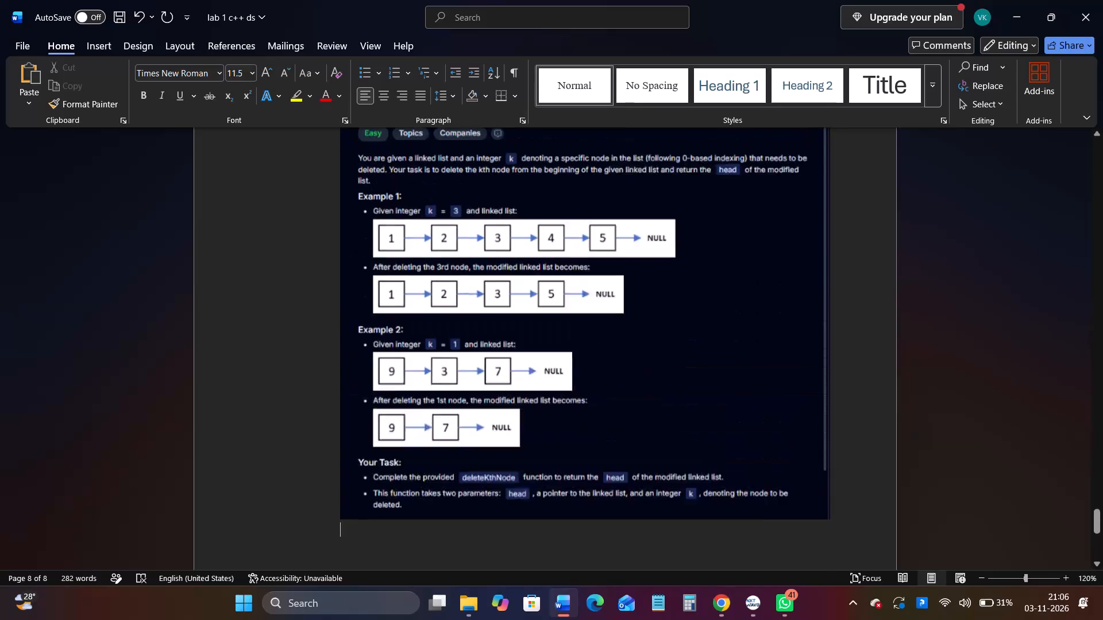
Insert 18 blank lines before the "Question 3:" heading to push it down toward its problem screenshot.
scroll(646, 468, "right", 1)
scroll(646, 468, "up", 3)
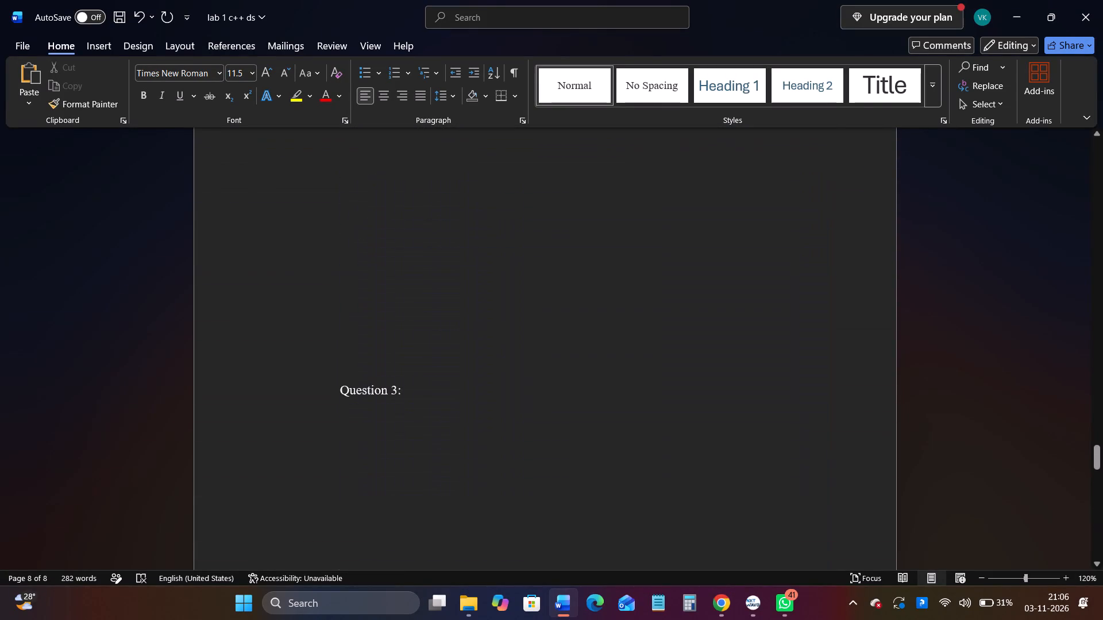
scroll(523, 438, "down", 2)
scroll(347, 314, "down", 1)
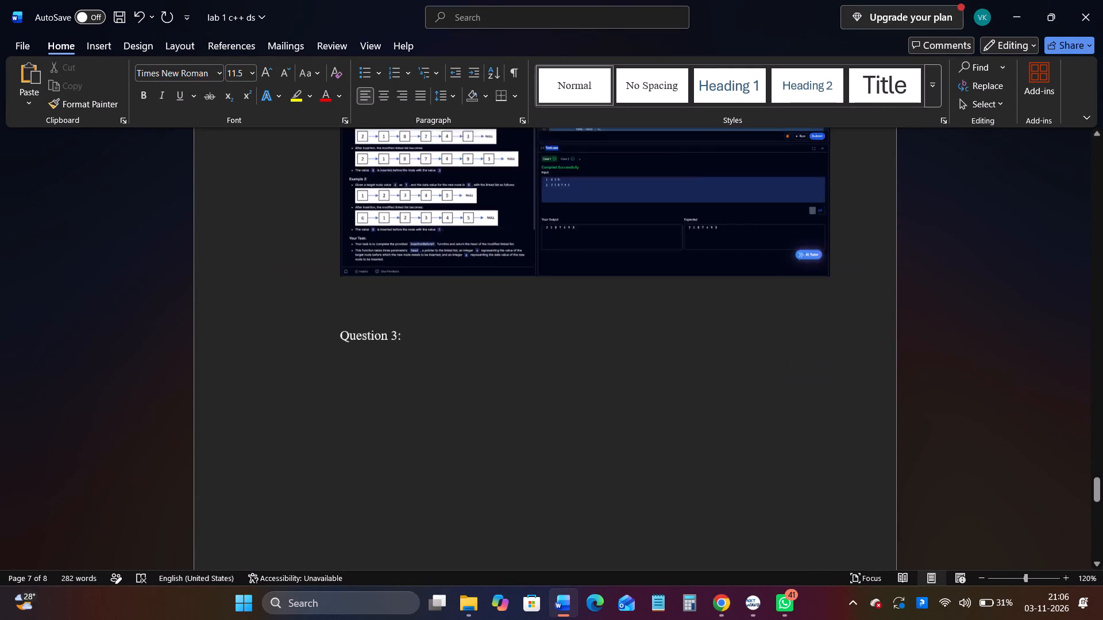
scroll(347, 314, "down", 1)
left_click(339, 226)
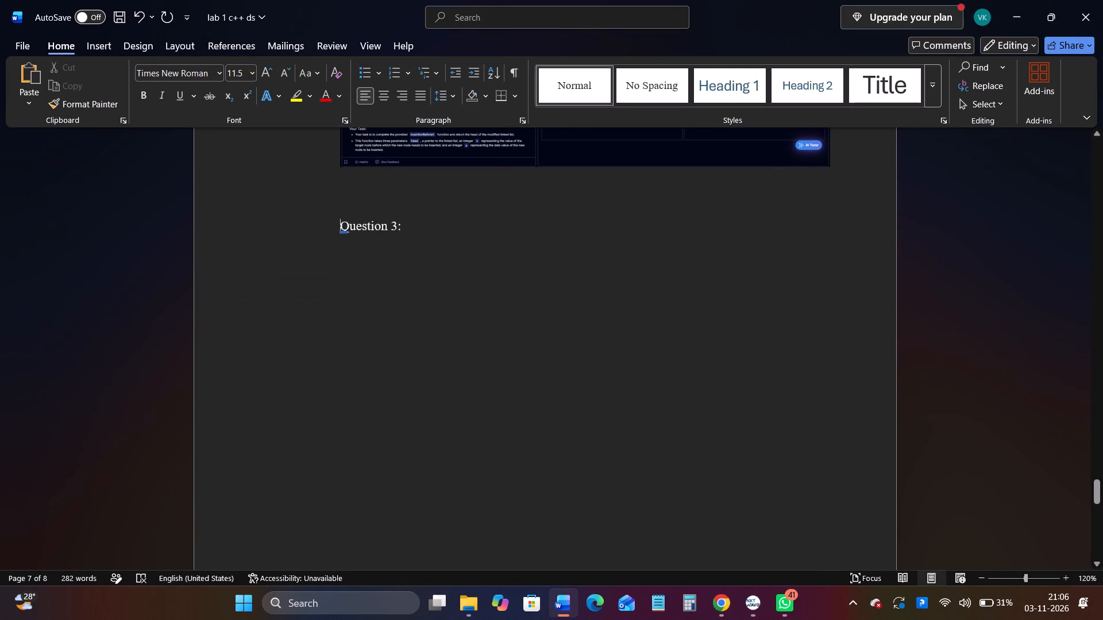
key("Return")
key("Return")
key("Return")
key("Return")
key("Return")
key("Return")
key("Return")
key("Return")
key("Return")
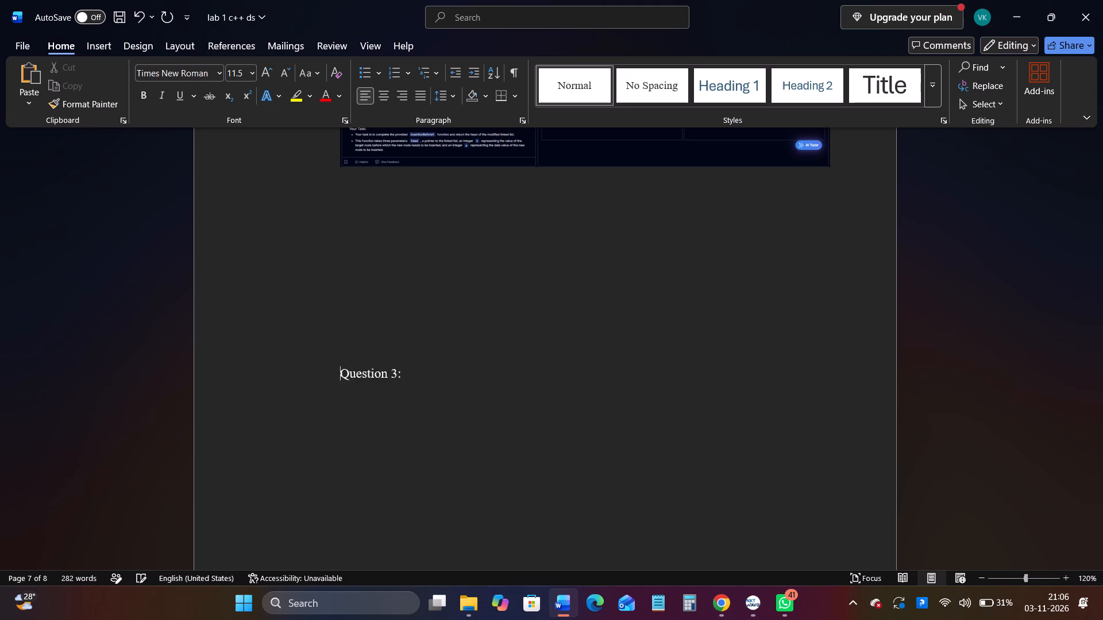
key("Return")
key("Return")
key("Return")
key("Return")
key("Return")
key("Return")
key("Return")
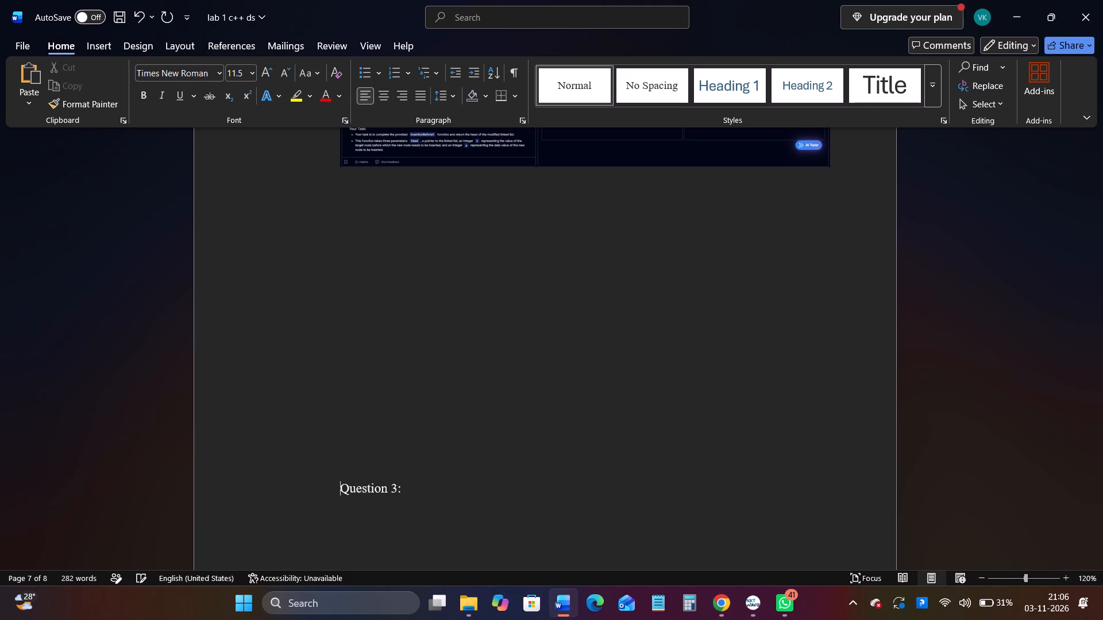
key("Return")
key("Return")
Add a "Code:" heading below the Delete Kth Node problem screenshot, leaving a new line under it.
scroll(339, 226, "down", 4)
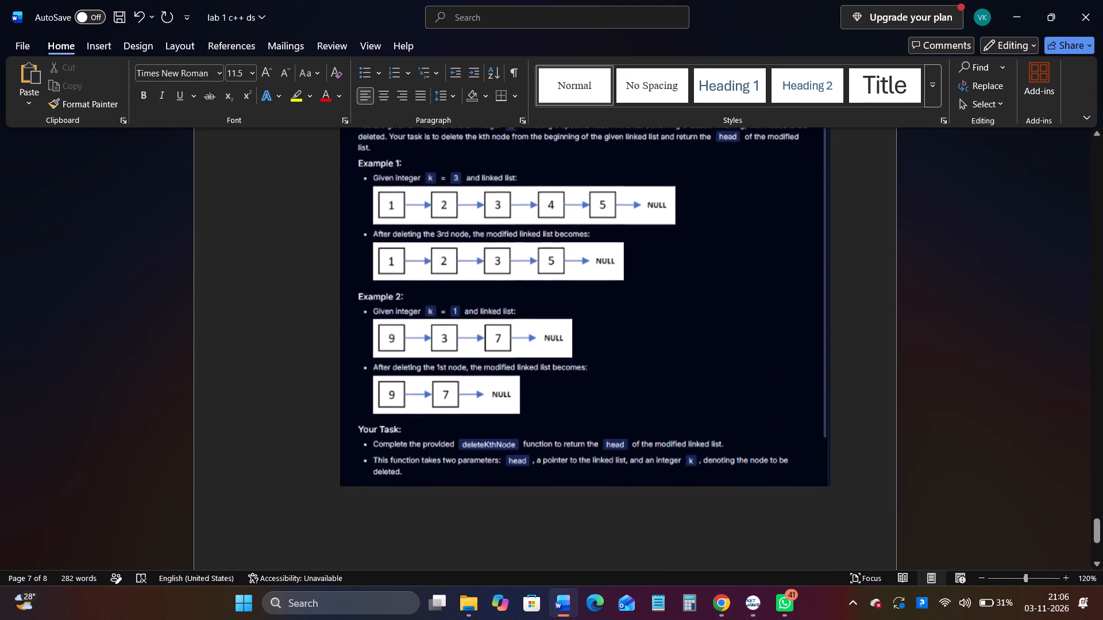
scroll(339, 226, "down", 1)
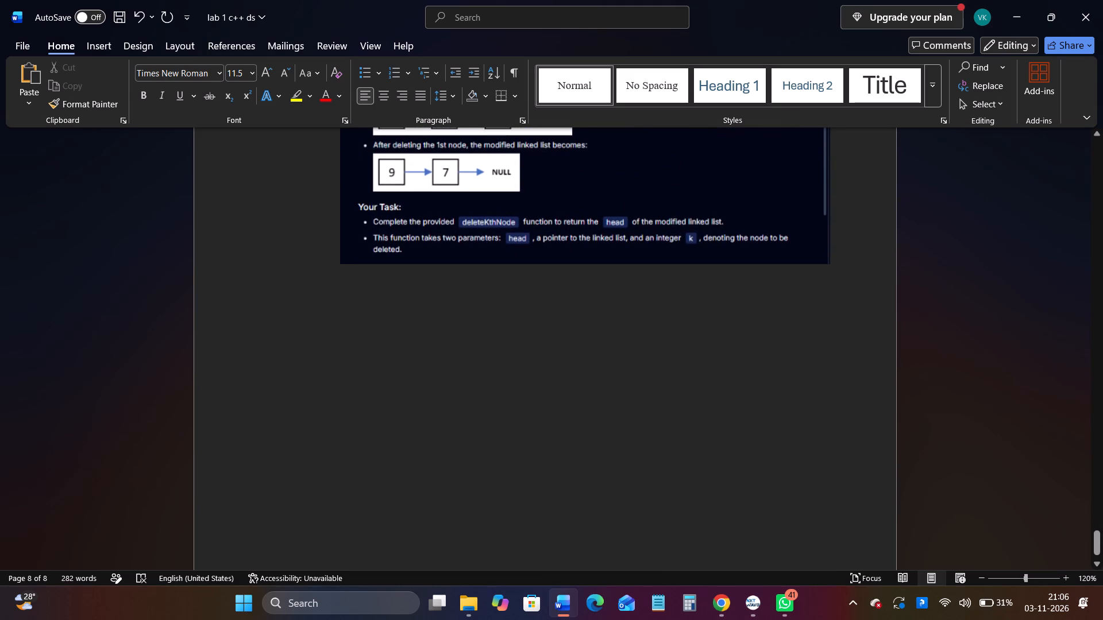
left_click(857, 276)
key("Return")
key("Return")
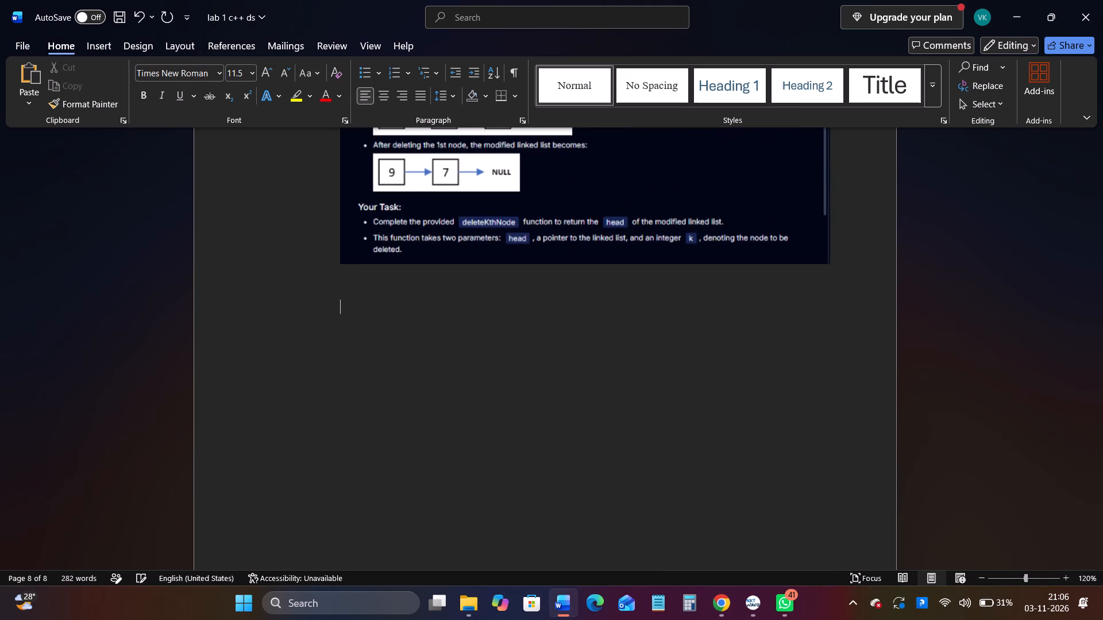
type("code")
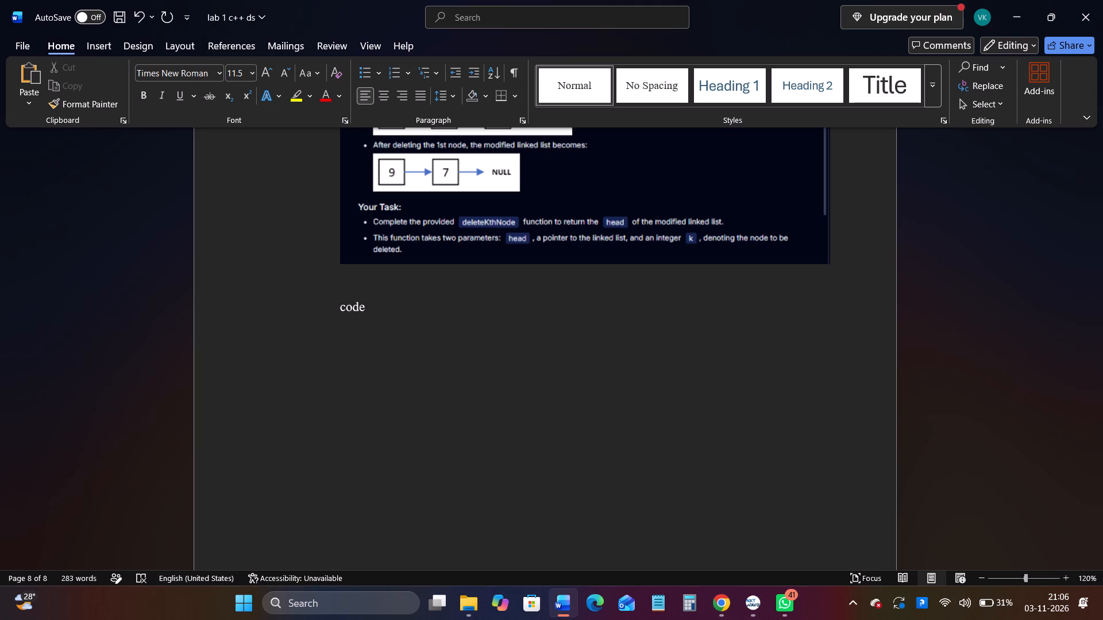
key("shift+colon")
key("Return")
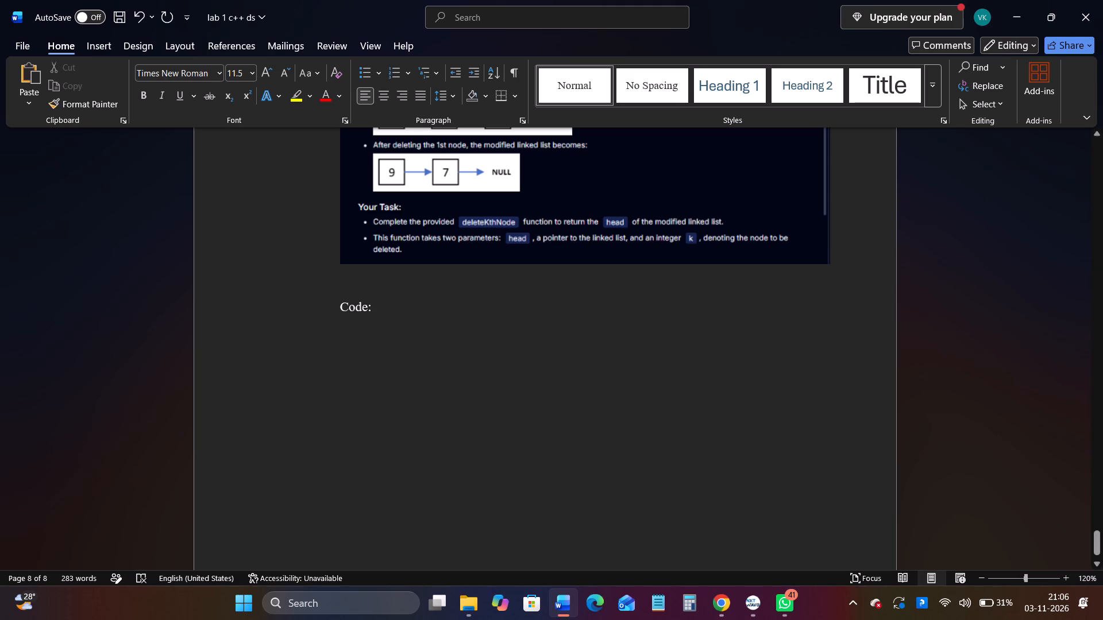
Switch to Chrome, copy the entire C++ solution of the Delete Kth Node problem, and enlarge the Testcase area again.
left_click(727, 563)
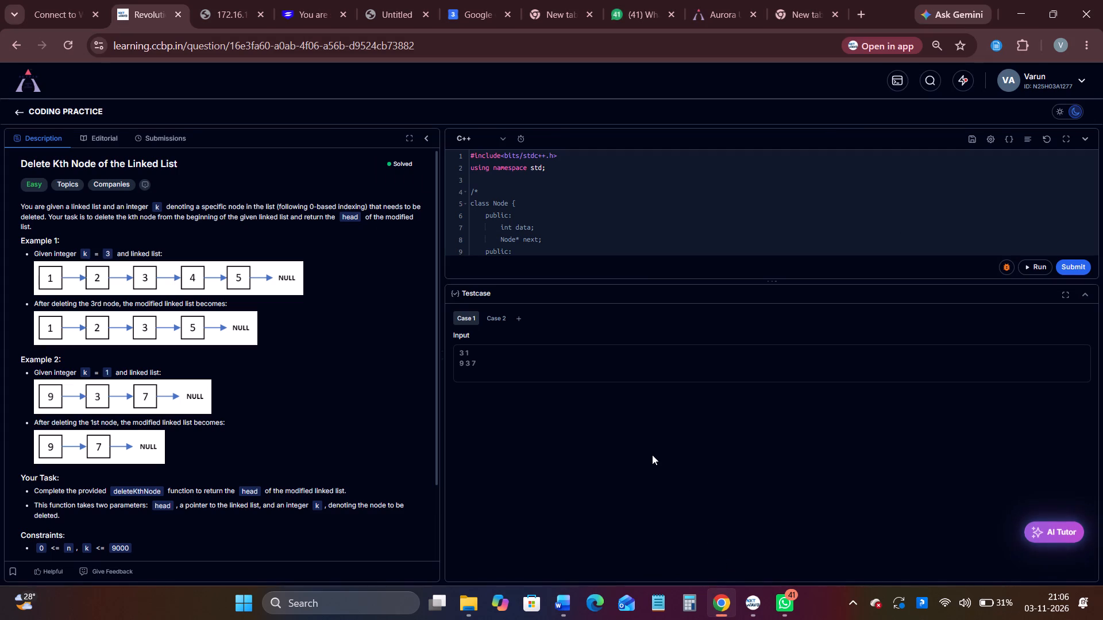
scroll(649, 452, "down", 1)
scroll(594, 225, "up", 1)
left_click_drag(731, 281, 741, 619)
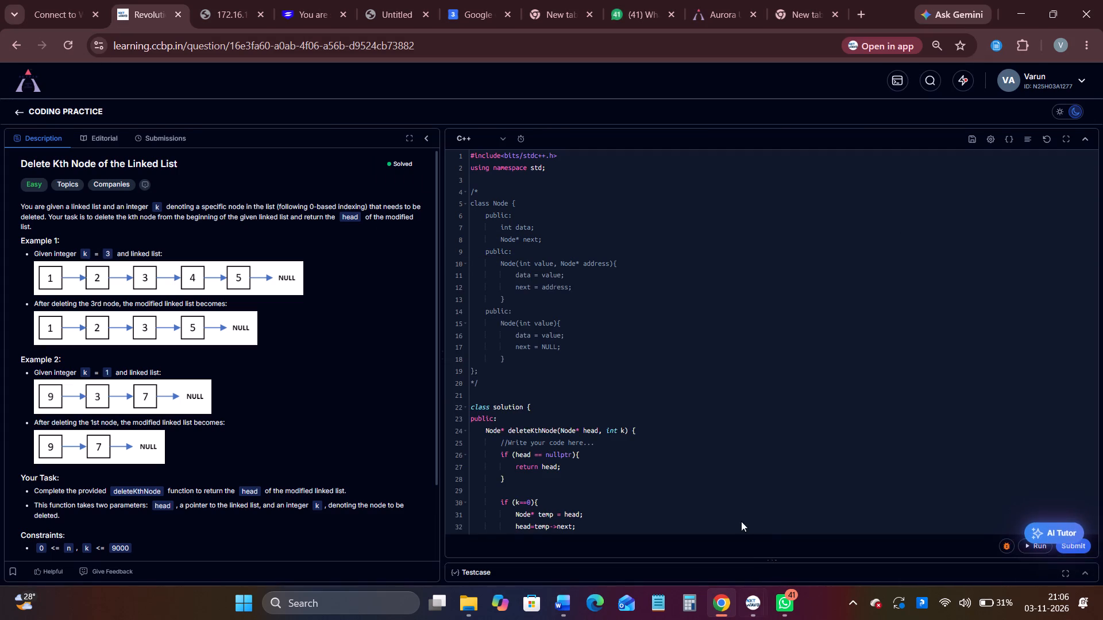
scroll(718, 472, "down", 12)
left_click_drag(505, 526, 388, 386)
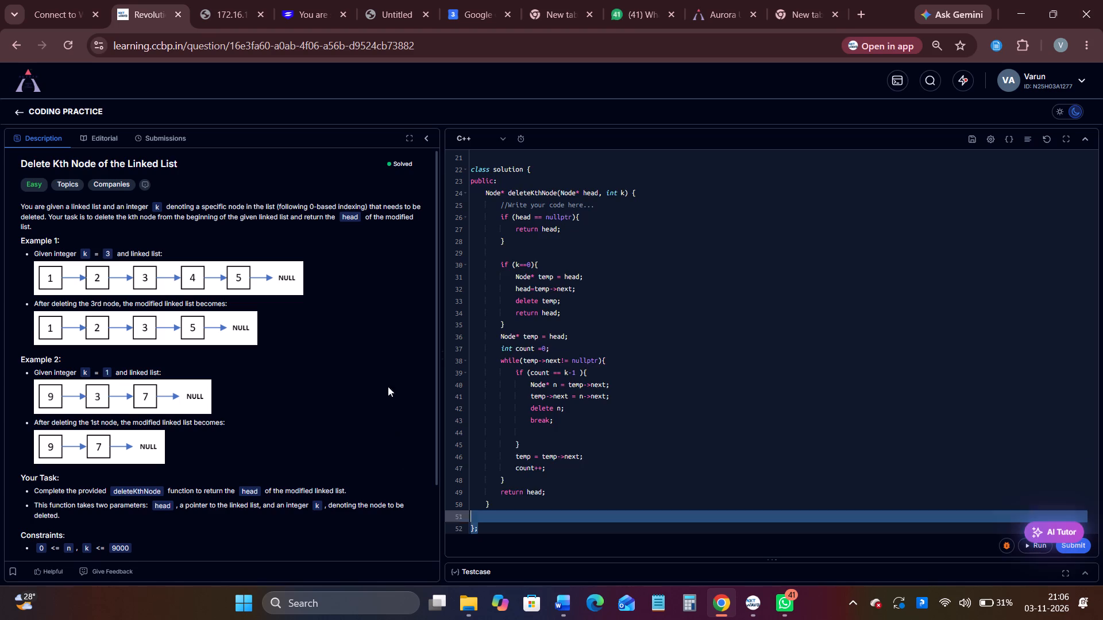
left_click_drag(388, 386, 392, 61)
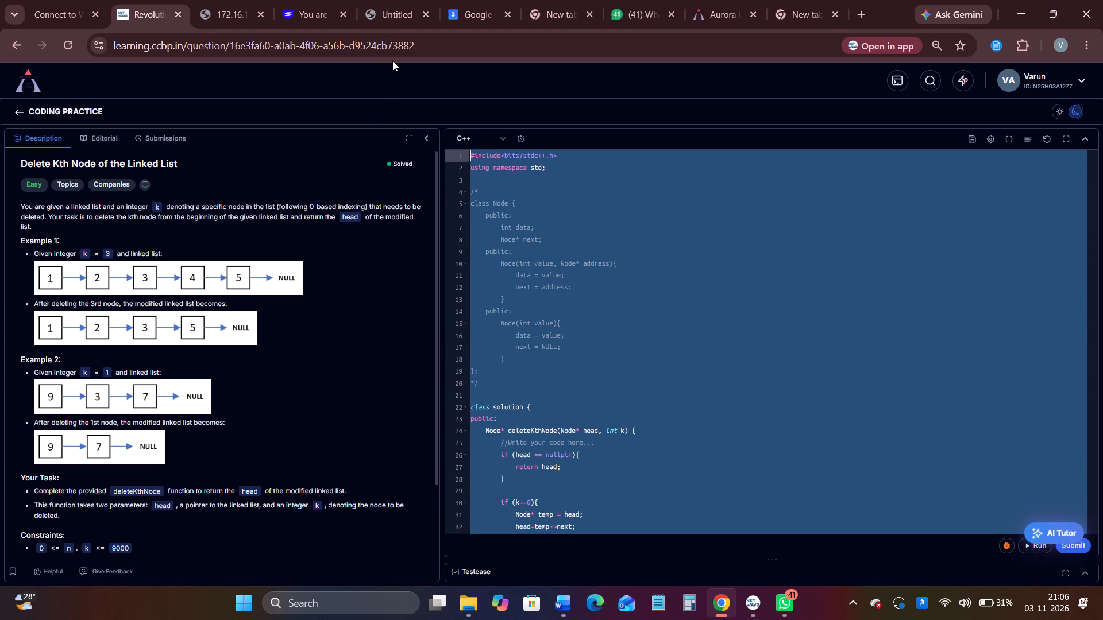
key("ctrl+c")
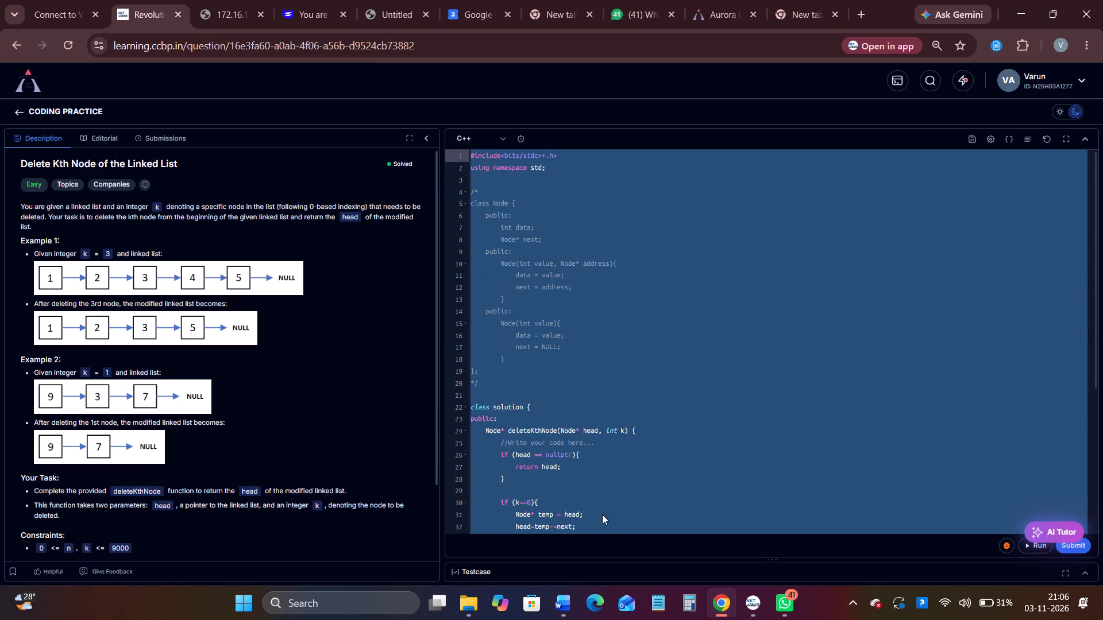
left_click_drag(599, 563, 606, 560)
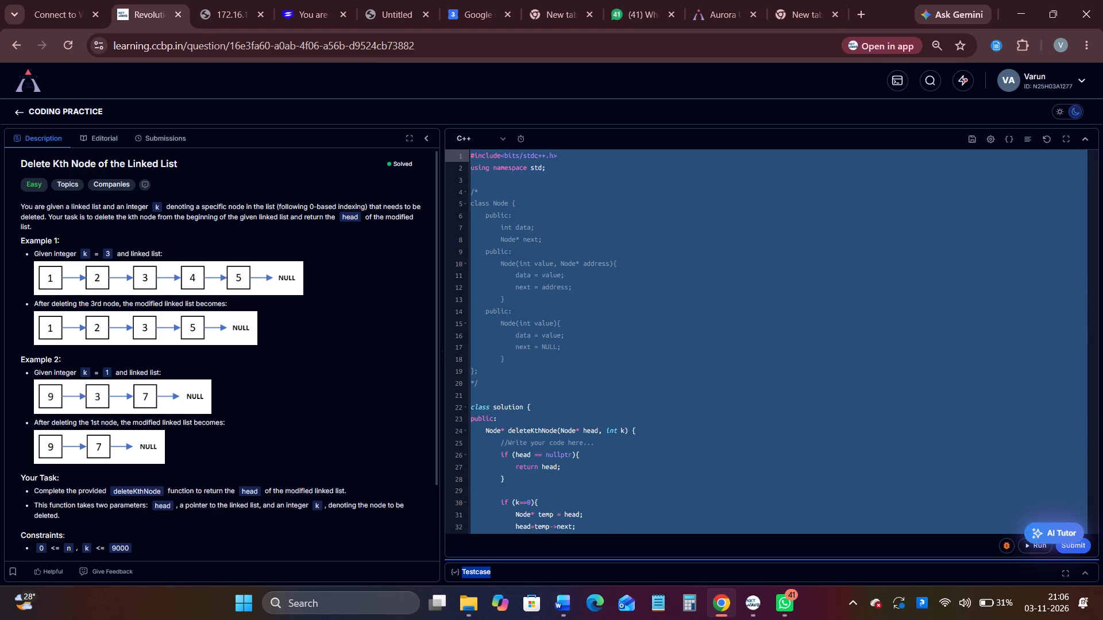
left_click_drag(606, 560, 566, 237)
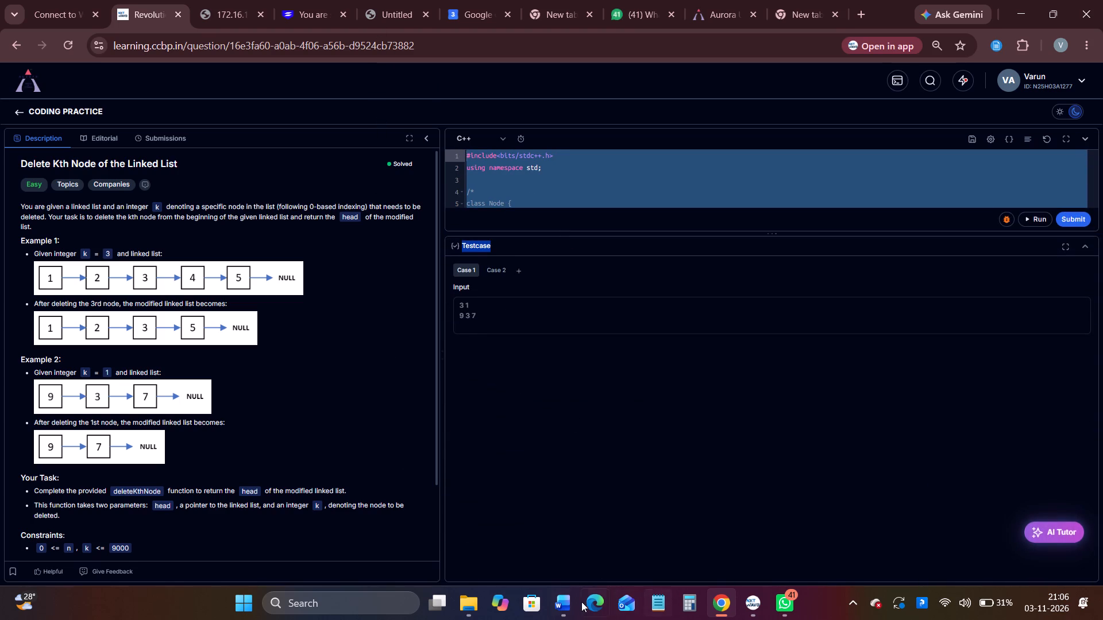
Switch to Word and paste the copied deleteKthNode C++ code under the "Code:" heading.
left_click(576, 539)
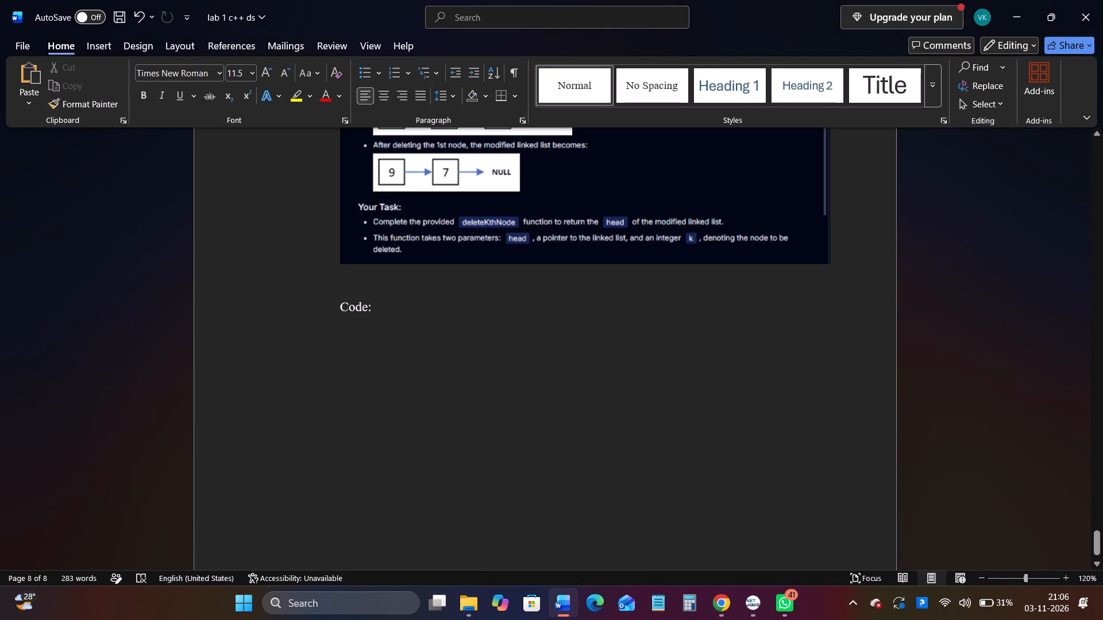
key("ctrl+v")
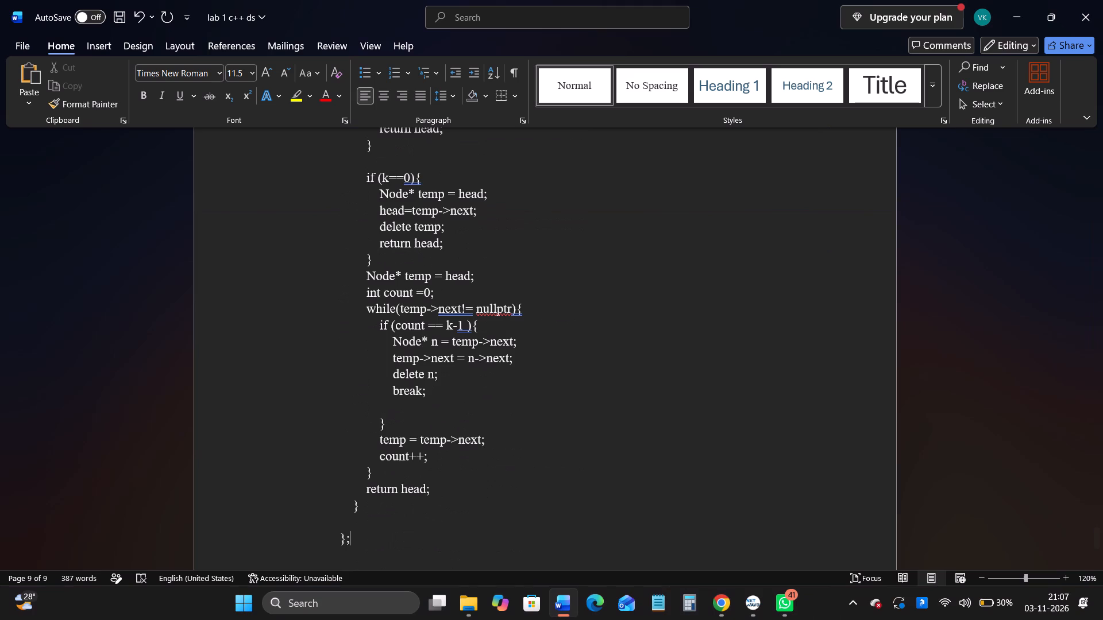
Add an "Output:" heading a few blank lines below the pasted code, with a new line under it.
key("Return")
key("Return")
key("Return")
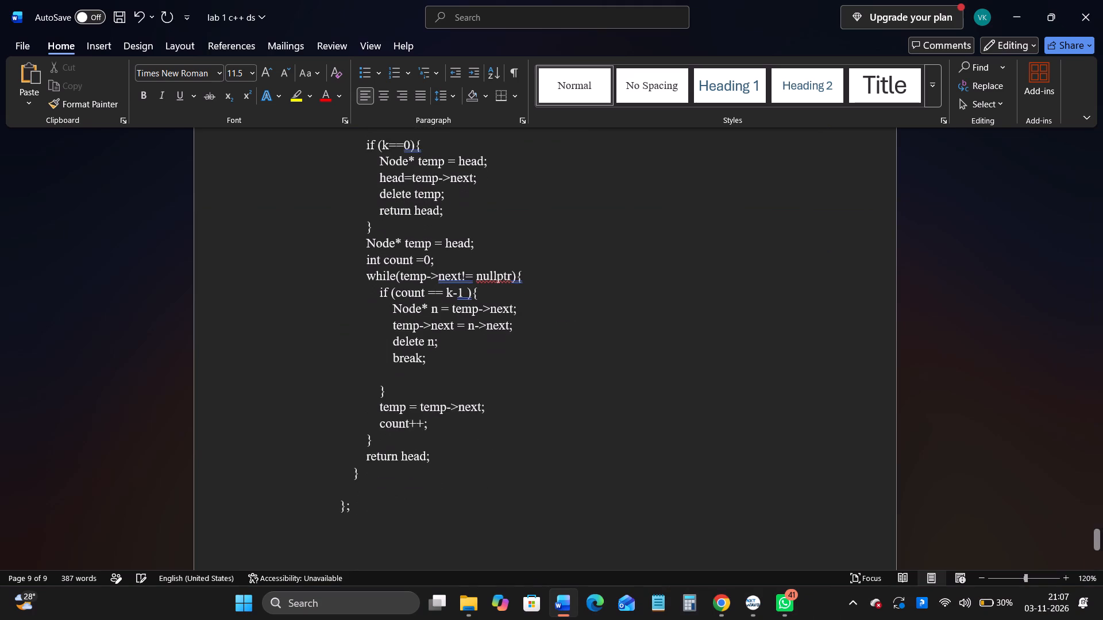
key("Return")
type("out")
key("p")
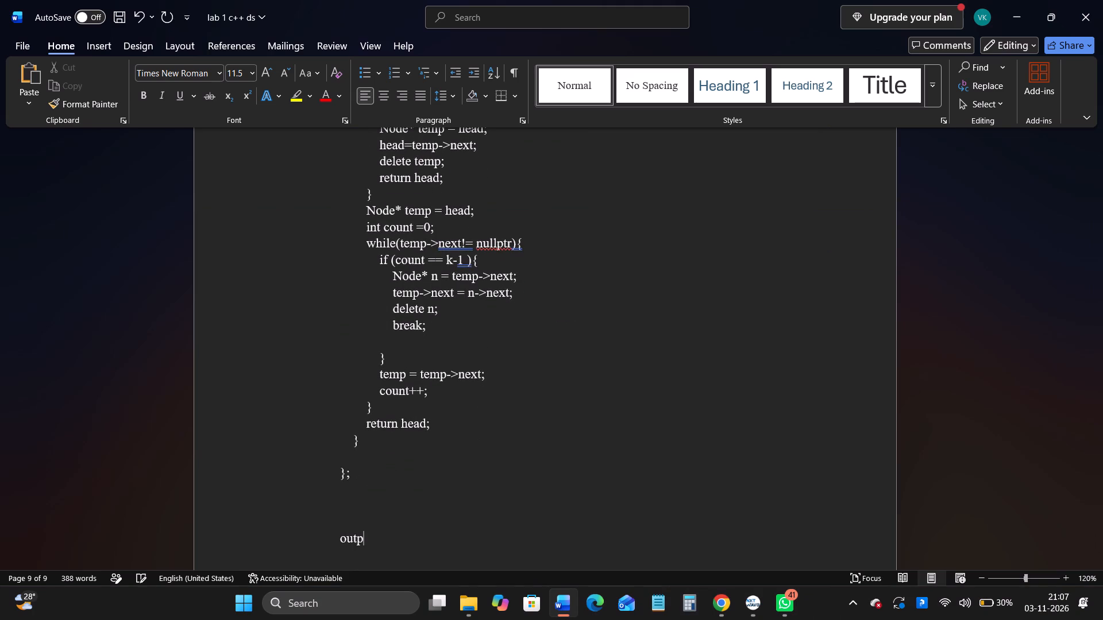
type("ut")
key("shift+colon")
key("Return")
scroll(469, 367, "down", 4)
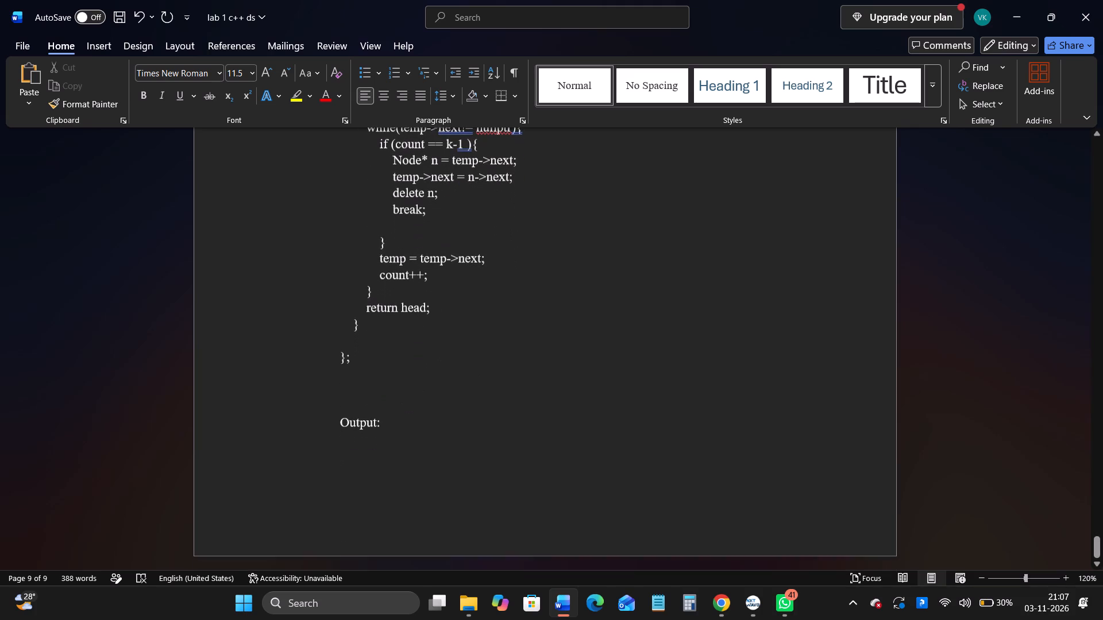
scroll(469, 367, "down", 1)
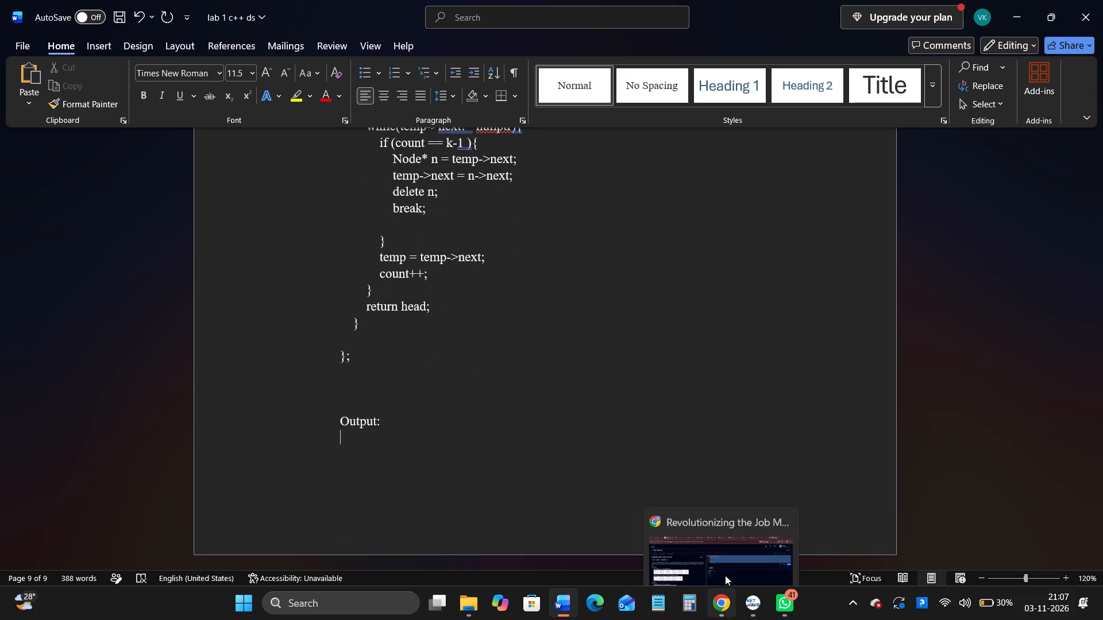
Switch to Chrome, run the Delete Kth Node solution, and enlarge the Testcase area to show the input and both outputs.
left_click(726, 565)
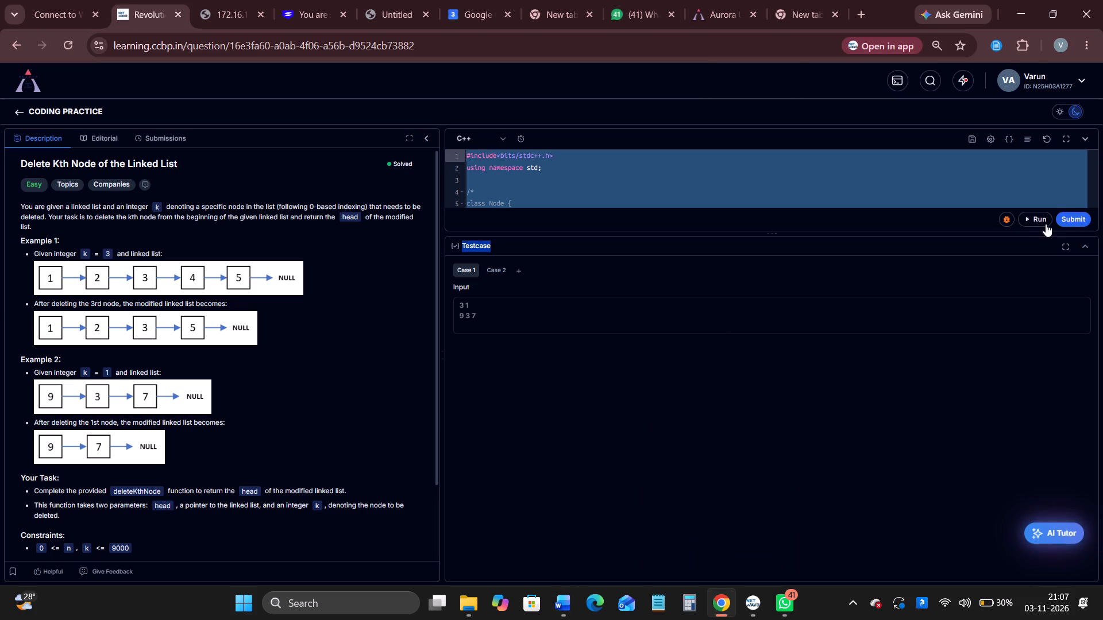
left_click(1046, 223)
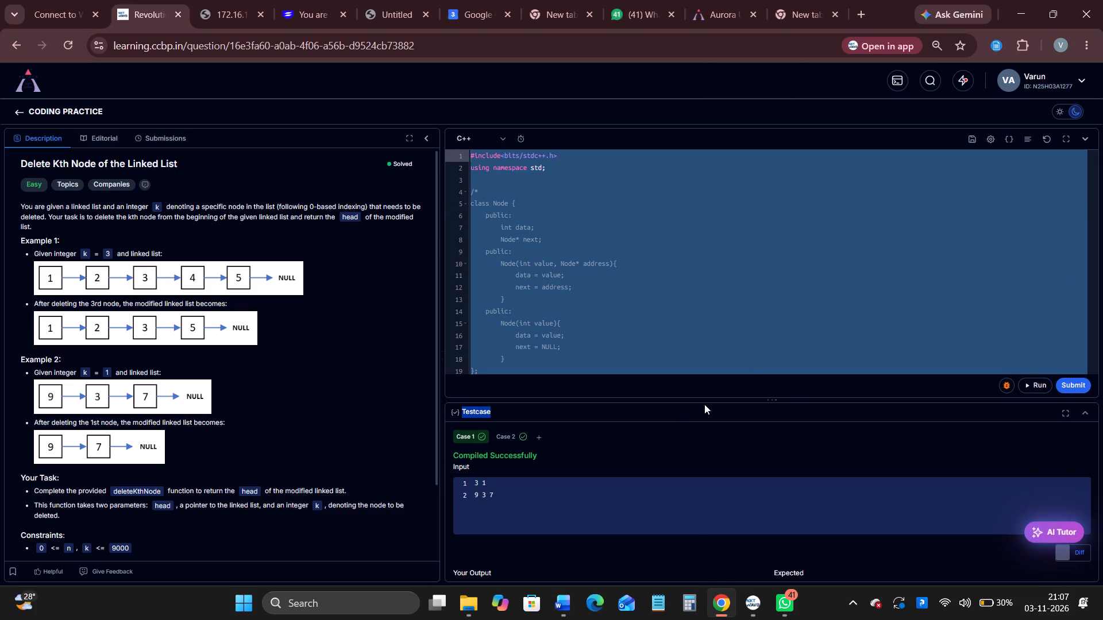
left_click_drag(705, 400, 672, 161)
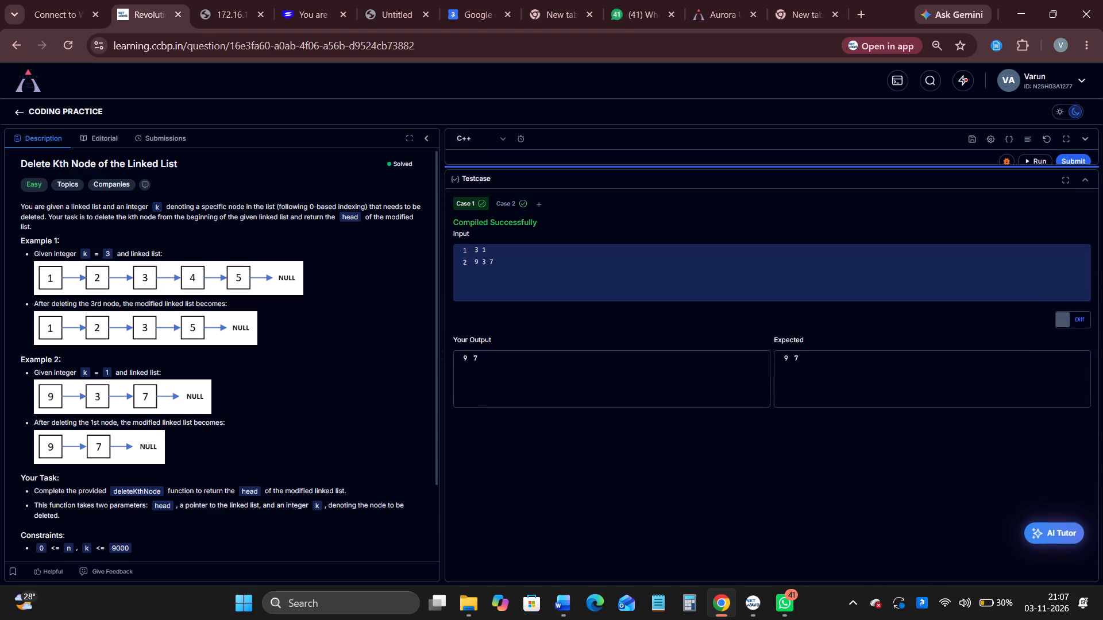
left_click_drag(672, 161, 671, 155)
scroll(635, 299, "down", 1)
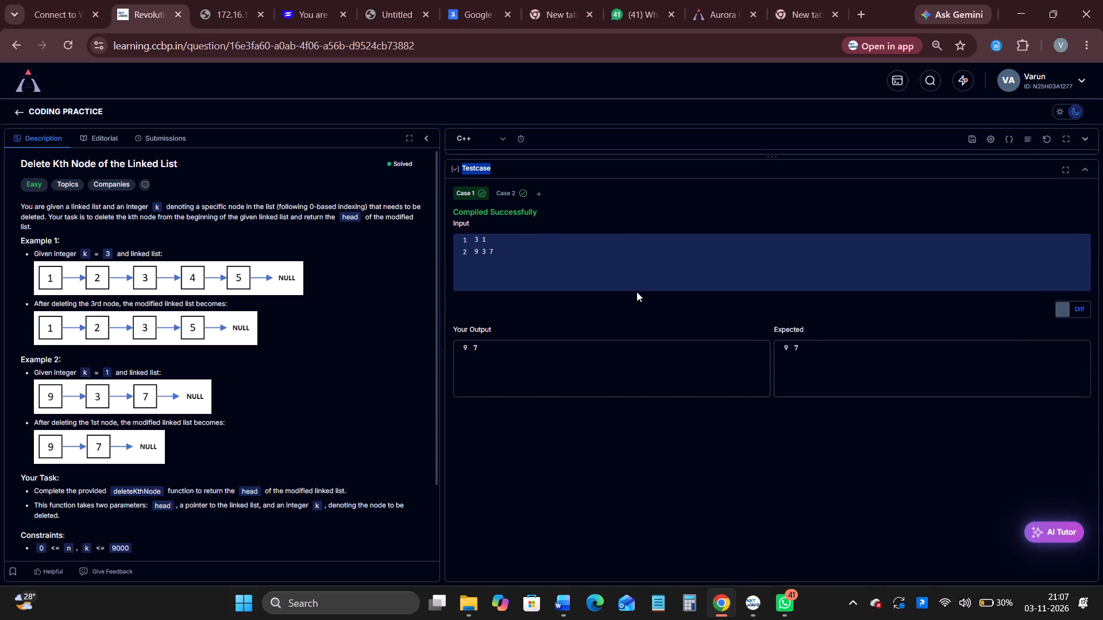
scroll(625, 241, "up", 1)
Capture the full-width problem page, with the description and the Case 1 test result, as a screenshot and copy it.
key("Print")
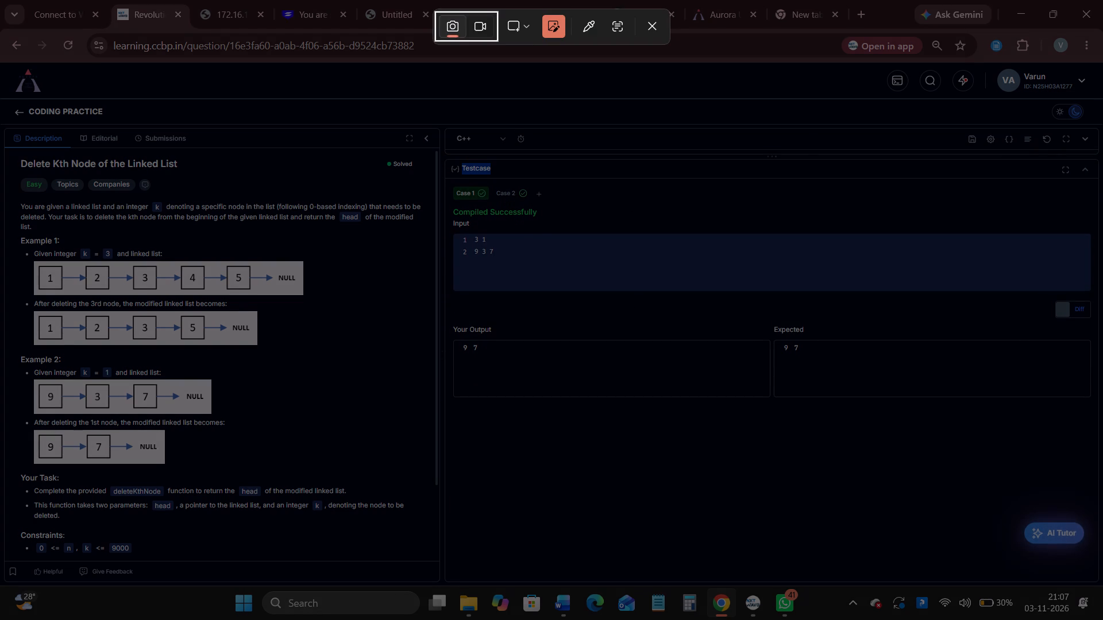
left_click_drag(2, 67, 1101, 581)
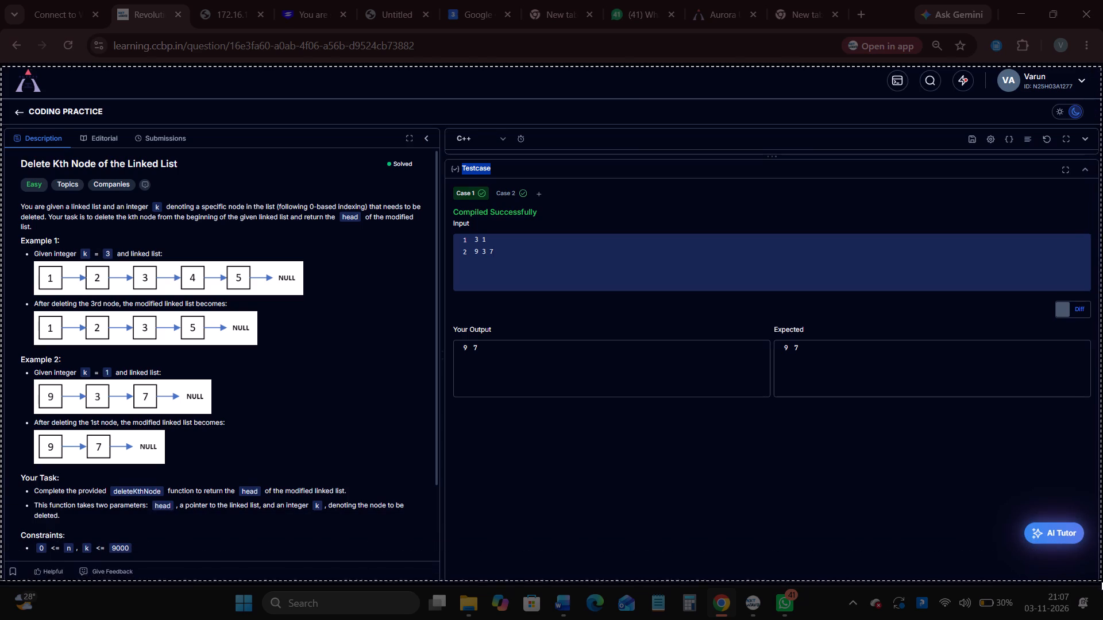
left_click_drag(1101, 581, 1102, 565)
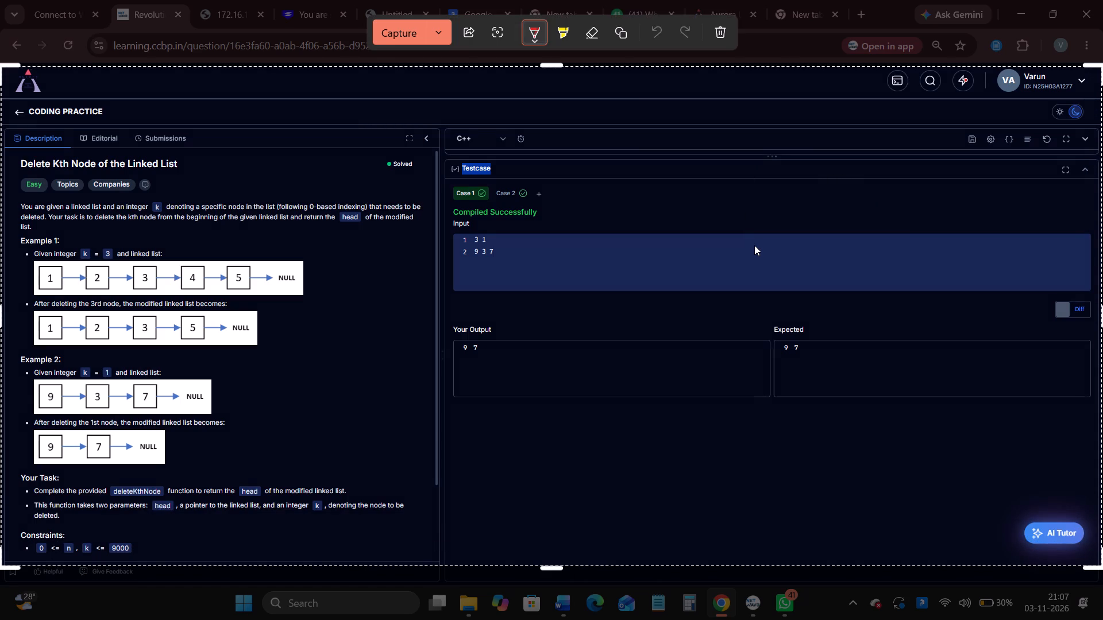
key("ctrl+c")
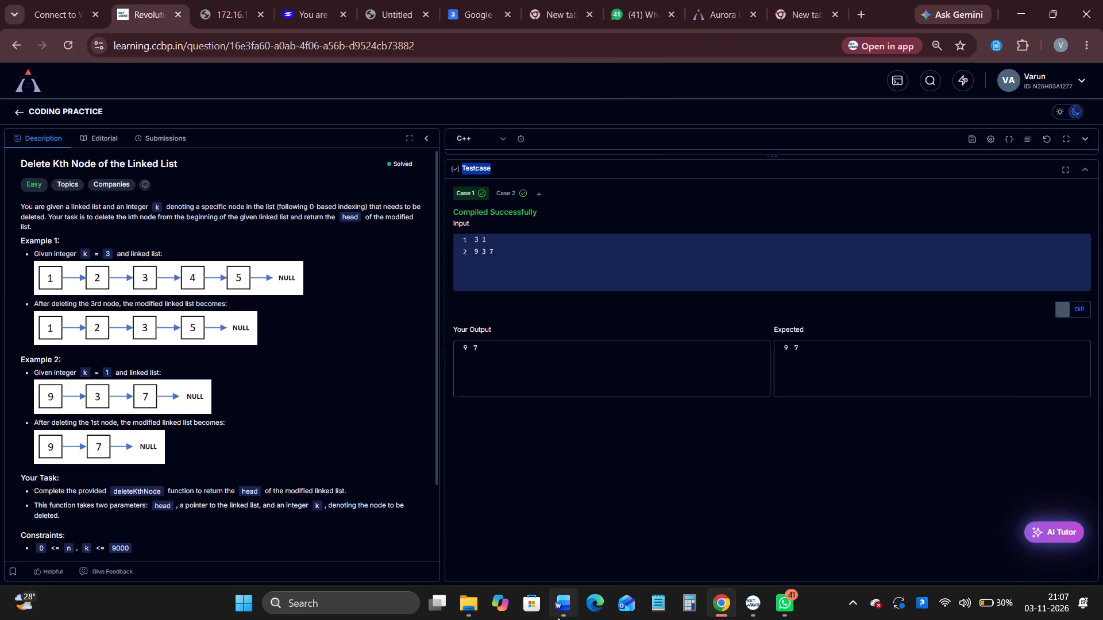
Switch to Word and paste the copied Delete Kth Node result screenshot under the "Output:" heading.
left_click(582, 530)
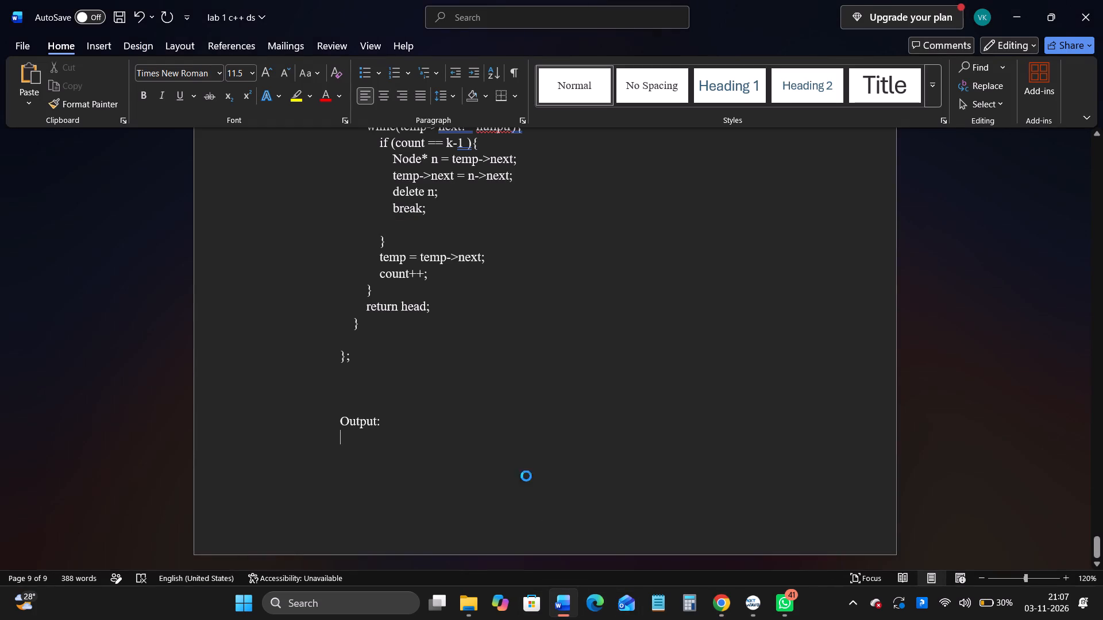
key("ctrl+v")
Move the "Output:" heading onto the next page above the pasted screenshot, with one blank line between them.
scroll(526, 476, "up", 1)
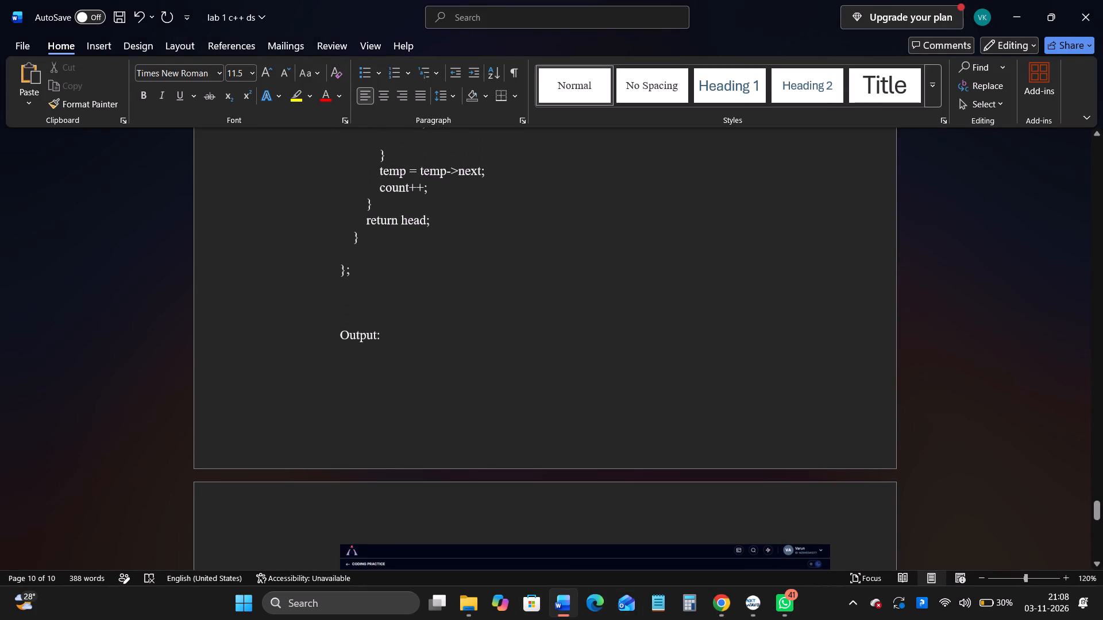
left_click(335, 332)
key("Return")
key("Return")
key("Return")
key("Return")
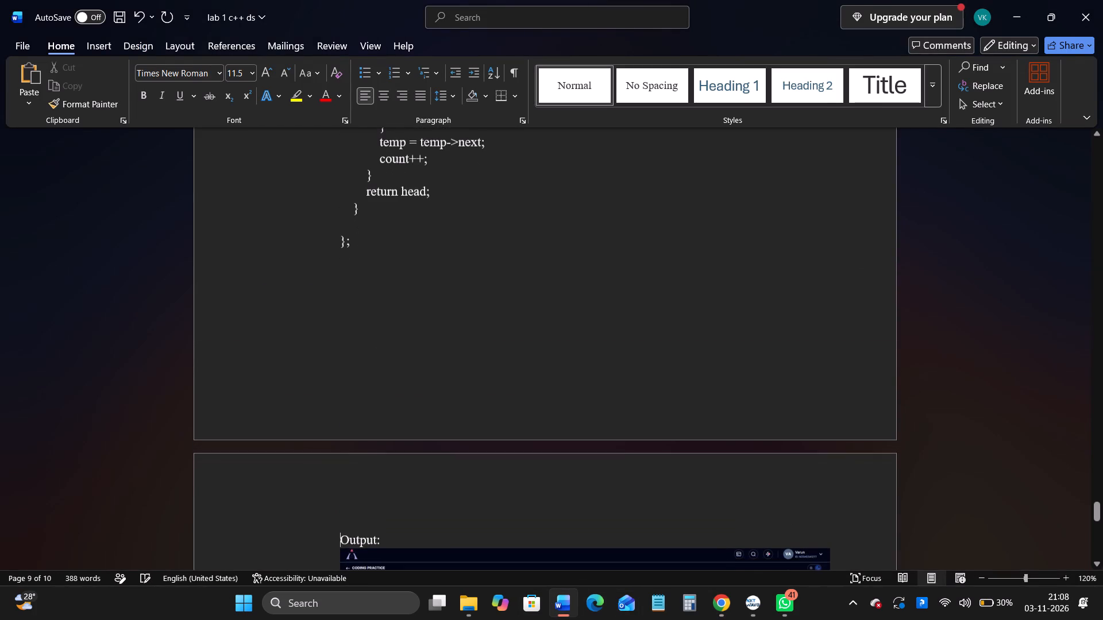
left_click(394, 538)
left_click(338, 537)
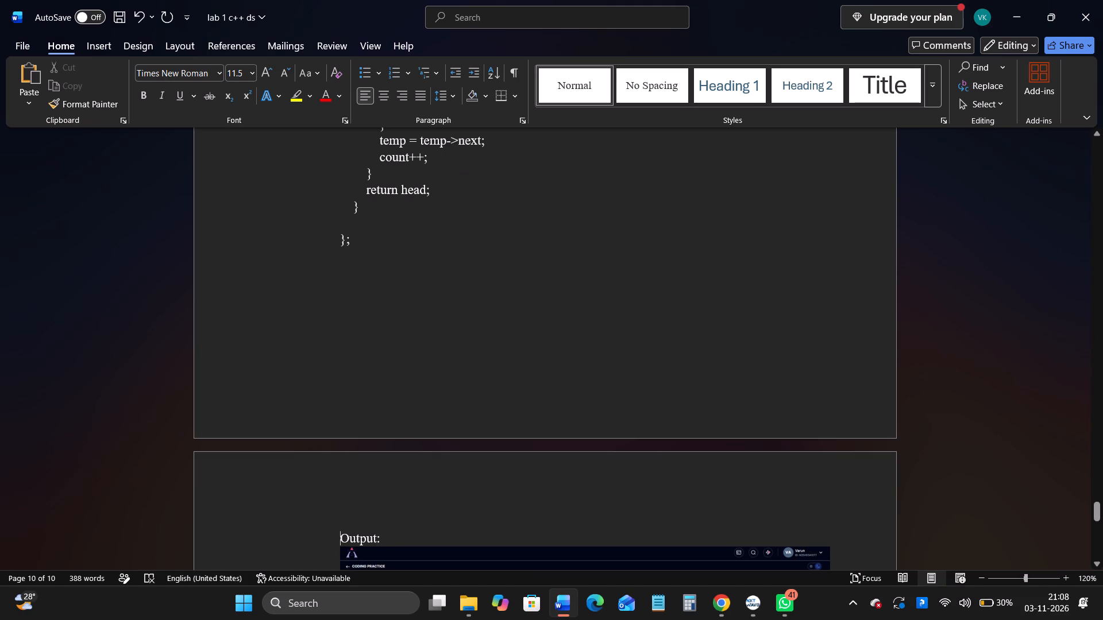
key("BackSpace")
key("BackSpace")
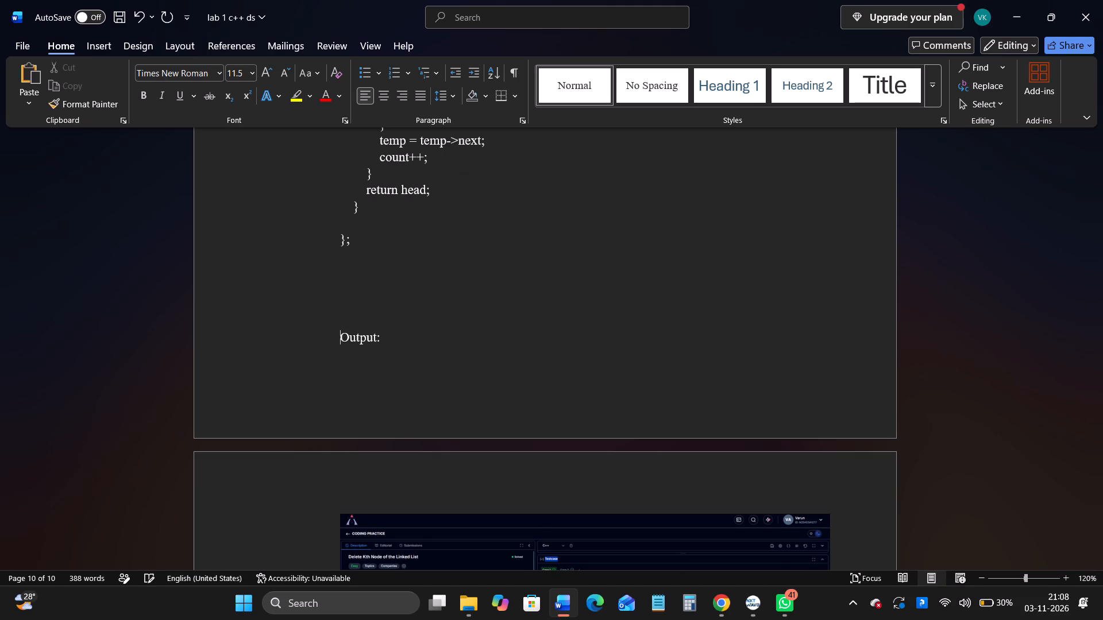
key("Return")
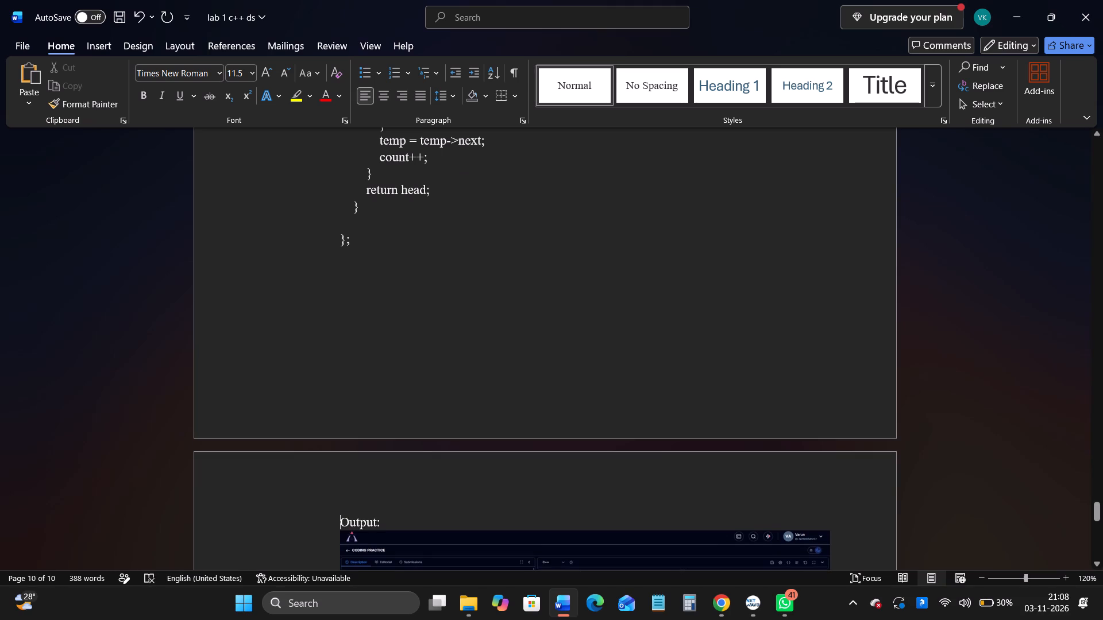
left_click(386, 522)
key("Return")
Look through the report's output, code, cover and certificate pages to check the layout and details.
scroll(386, 522, "down", 1)
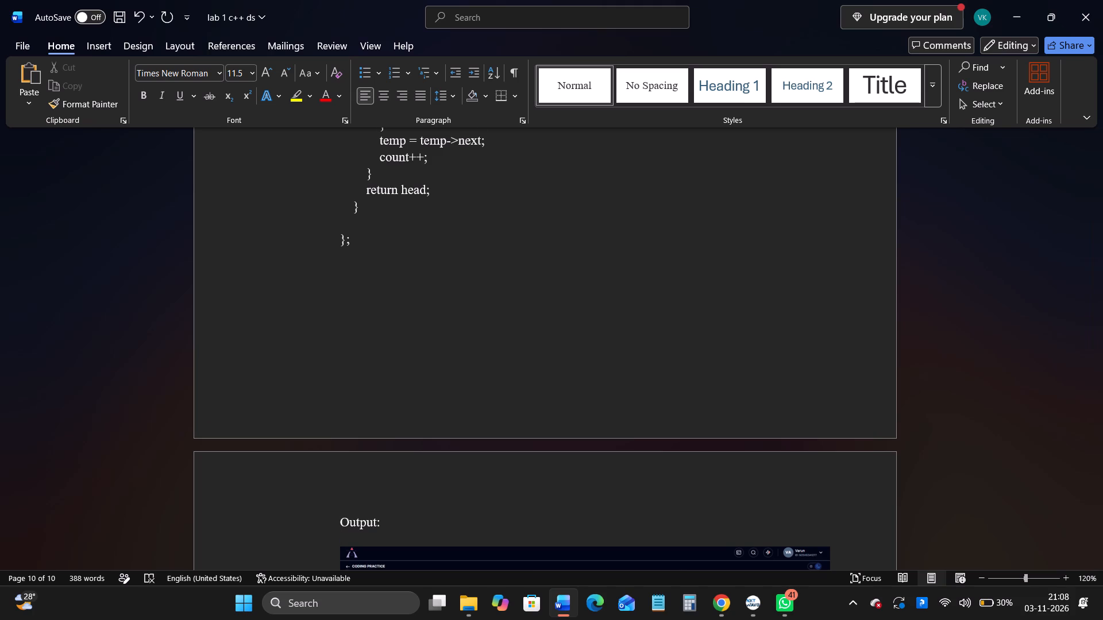
scroll(386, 522, "down", 1)
scroll(426, 392, "down", 5)
scroll(426, 392, "up", 3)
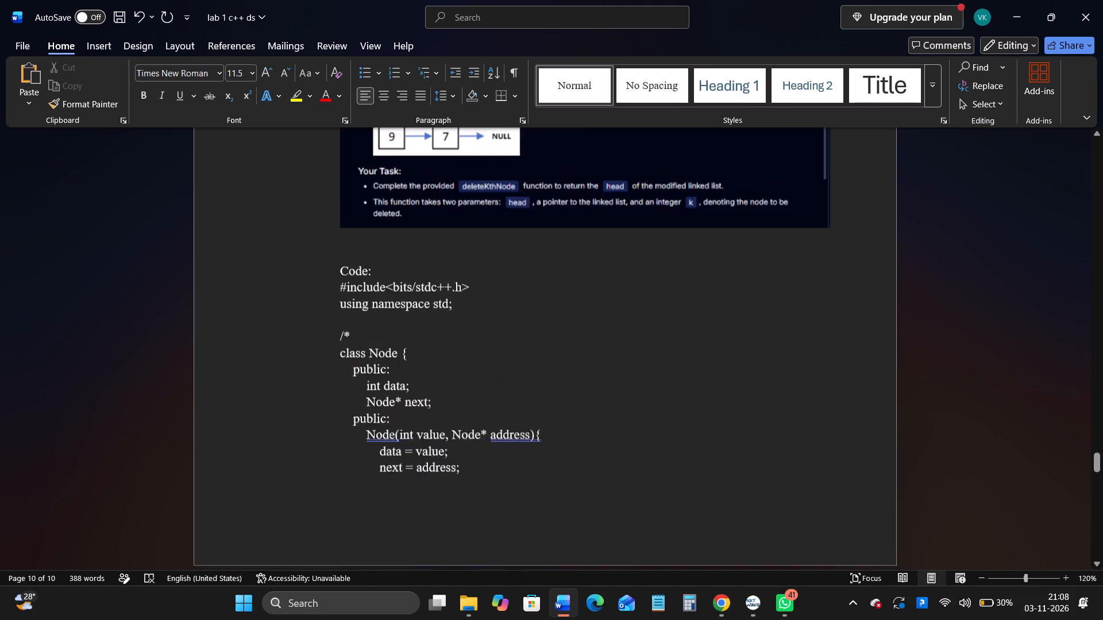
scroll(426, 392, "up", 11)
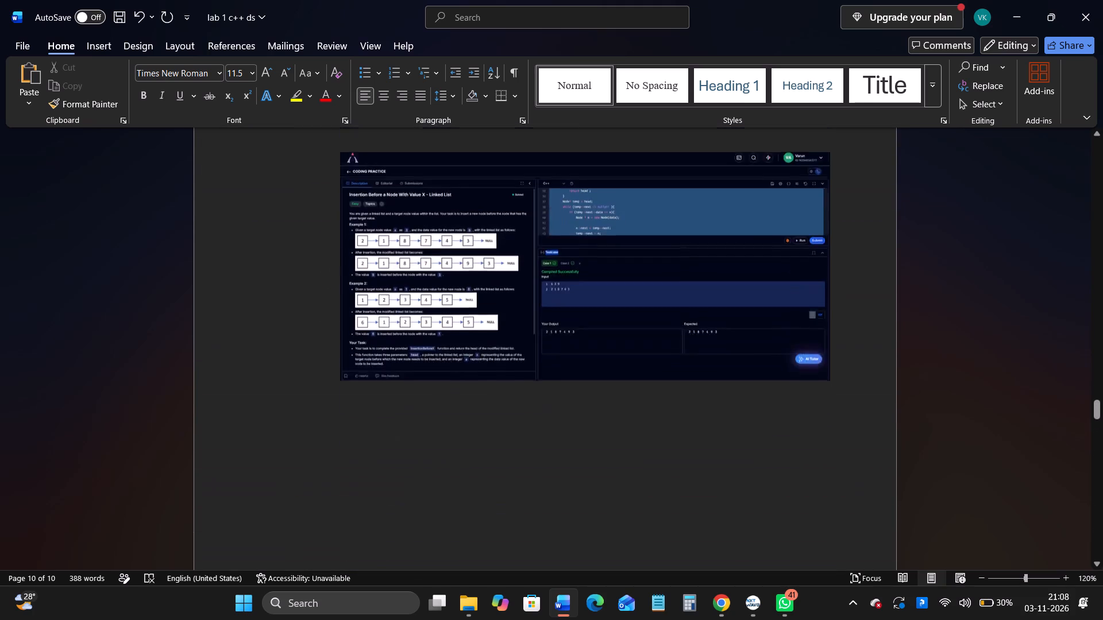
scroll(426, 392, "up", 12)
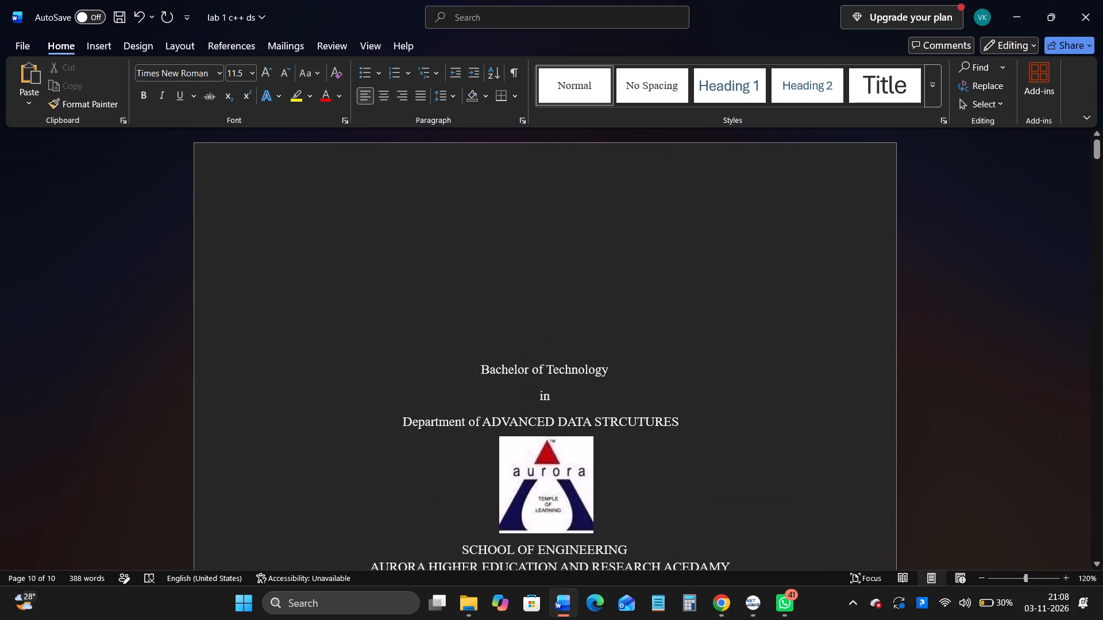
scroll(426, 392, "up", 1)
scroll(426, 392, "down", 4)
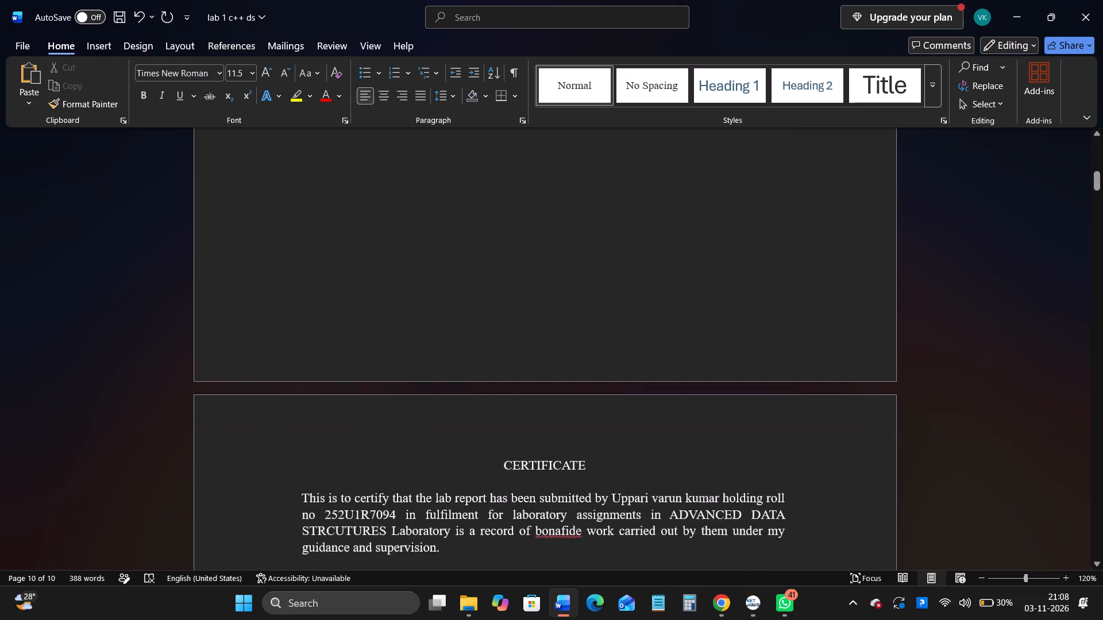
scroll(426, 392, "down", 1)
left_click(383, 401)
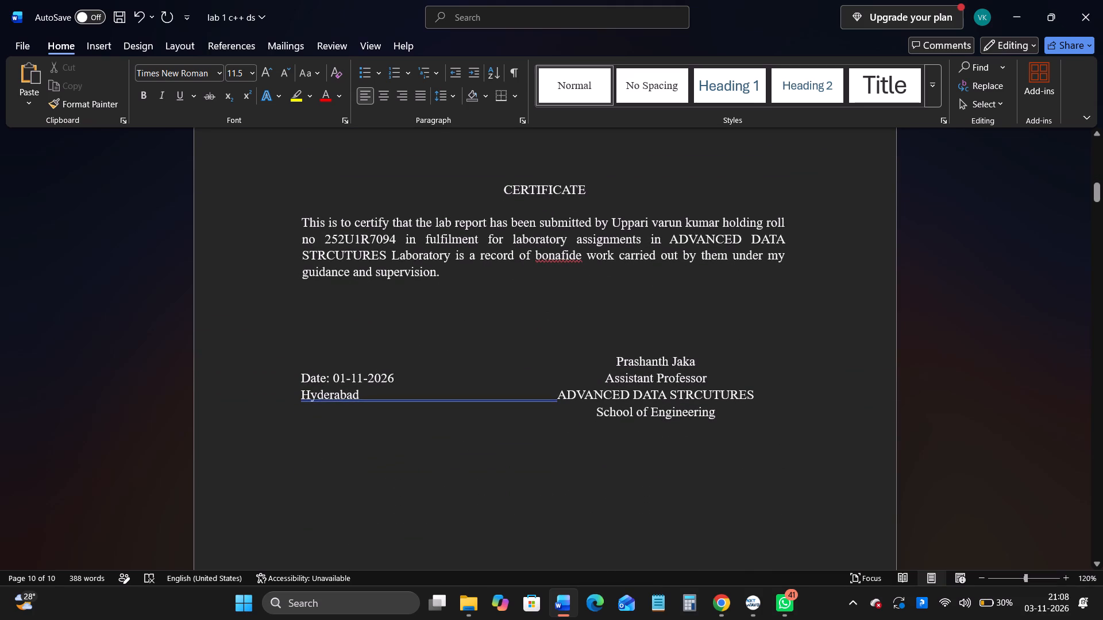
left_click(358, 396)
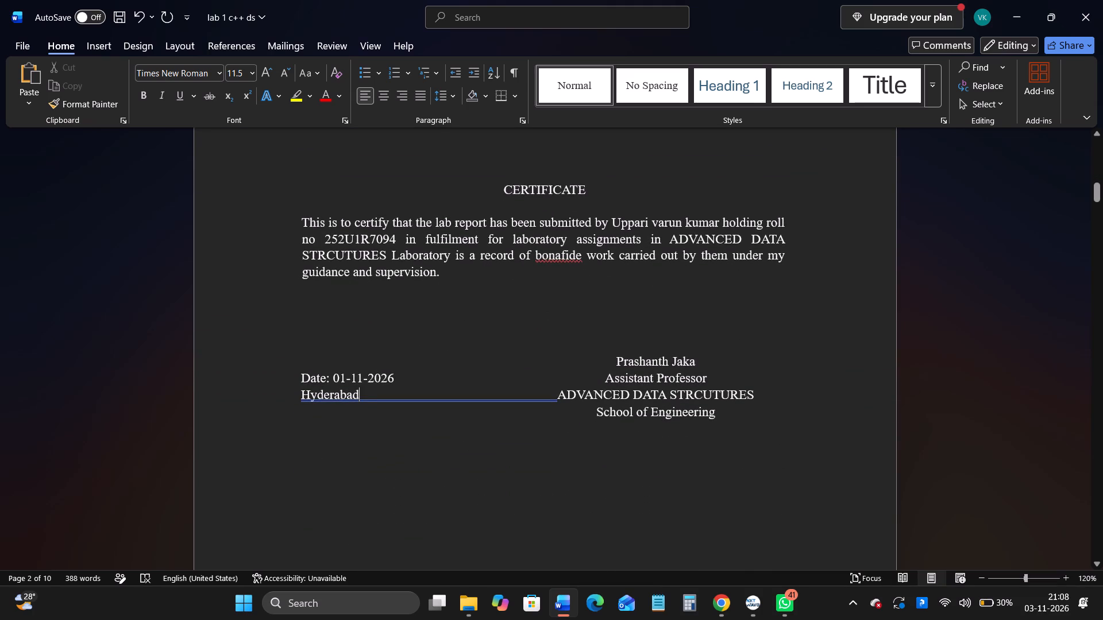
scroll(366, 400, "down", 1)
scroll(366, 400, "up", 4)
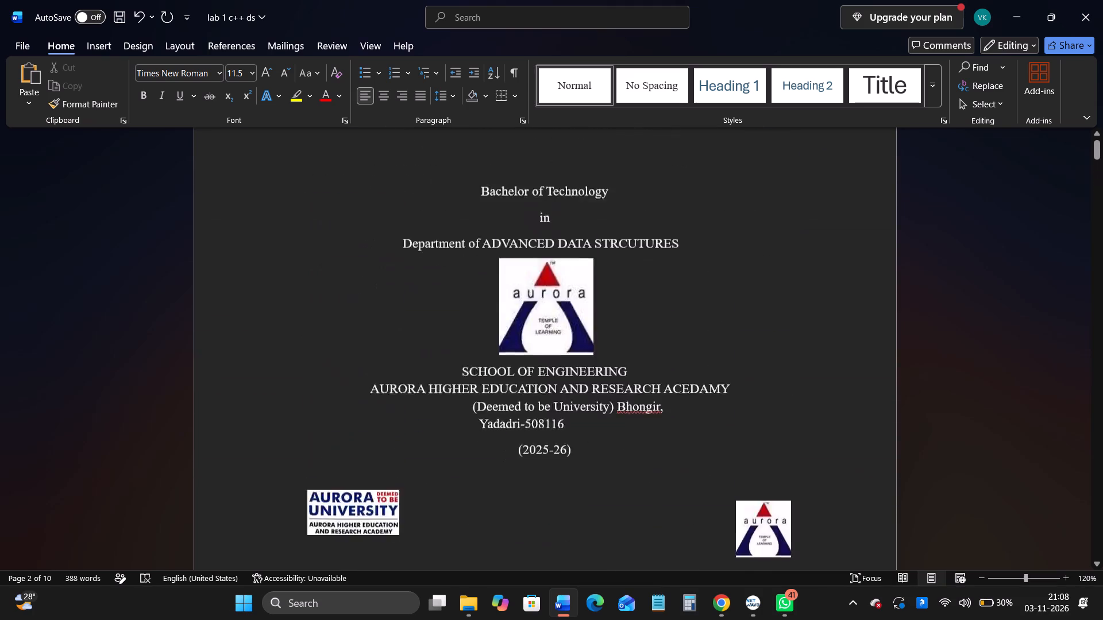
scroll(366, 400, "up", 1)
Turn on AutoSave for the document by uploading it to the personal OneDrive.
left_click(253, 24)
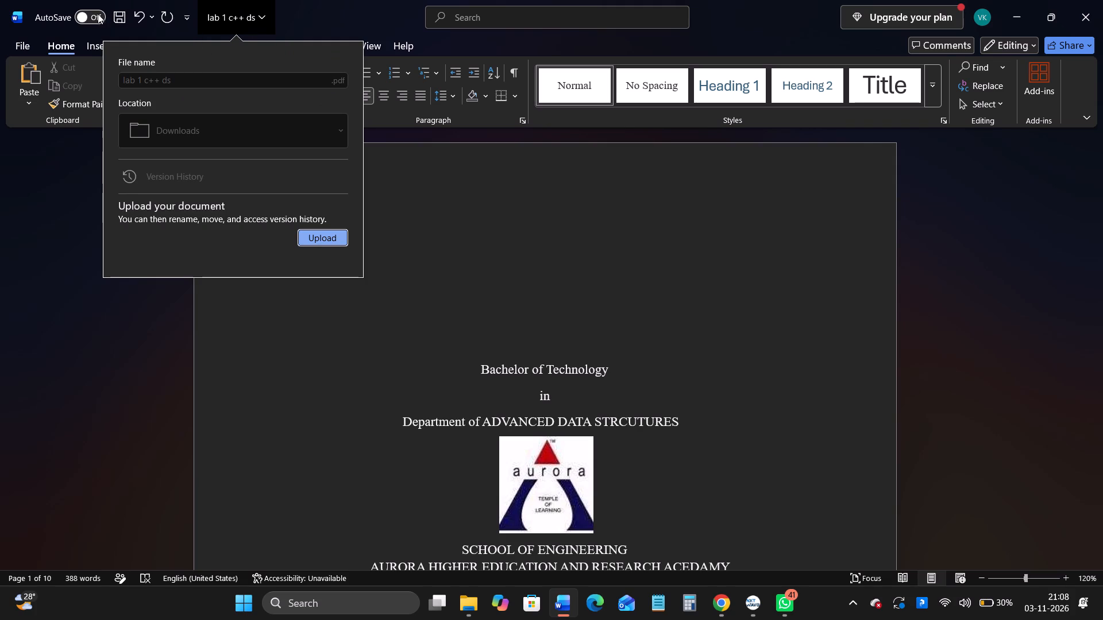
left_click(218, 9)
scroll(440, 369, "down", 4)
scroll(395, 221, "up", 1)
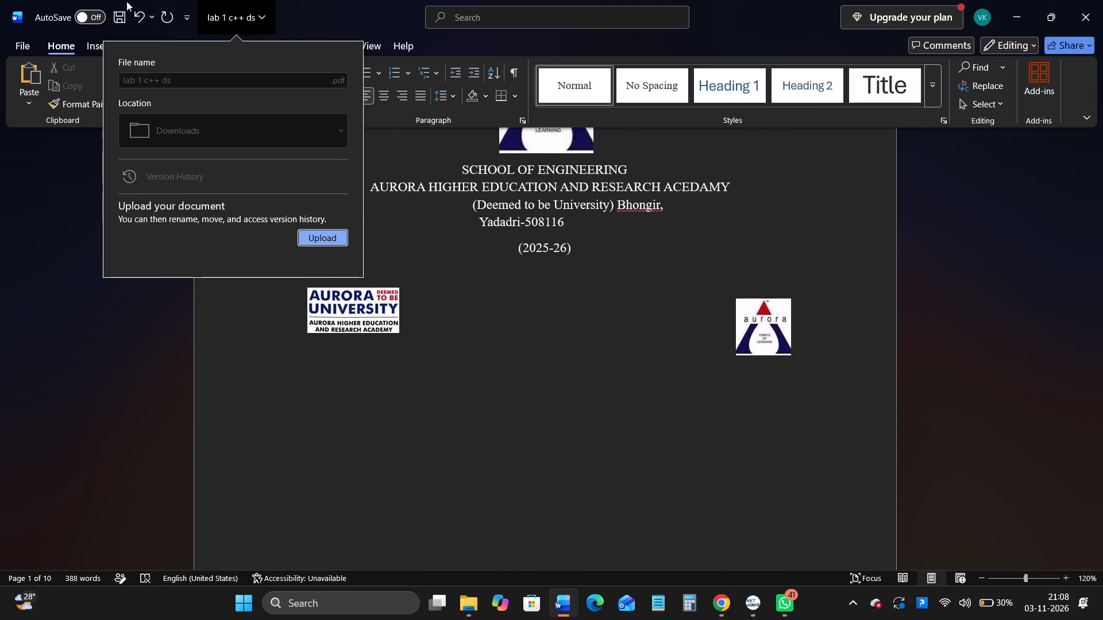
scroll(396, 248, "up", 1)
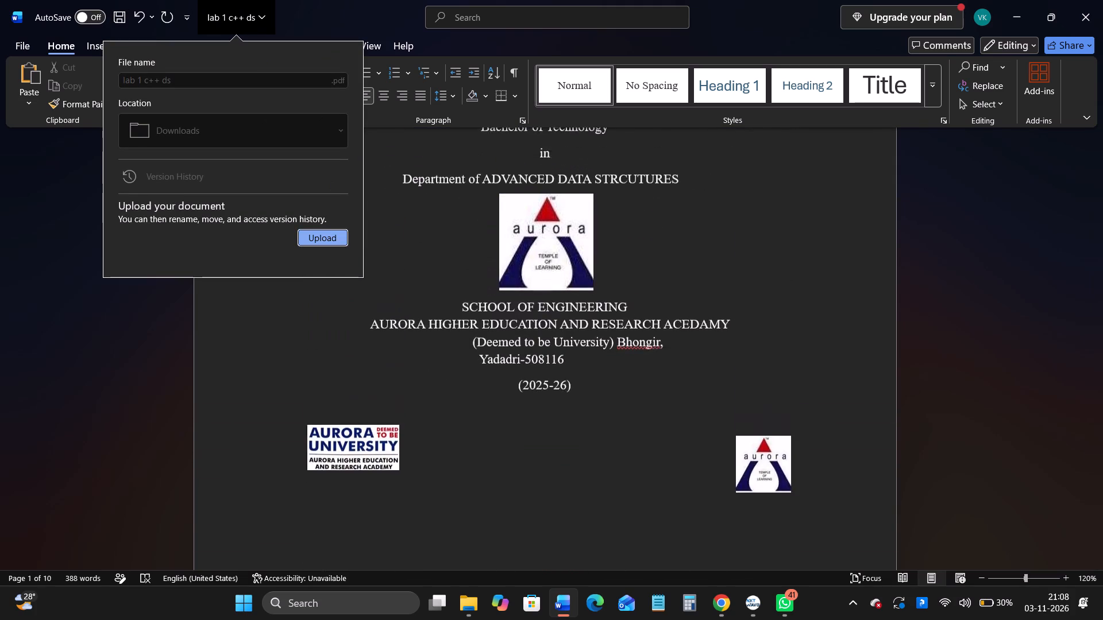
left_click(87, 7)
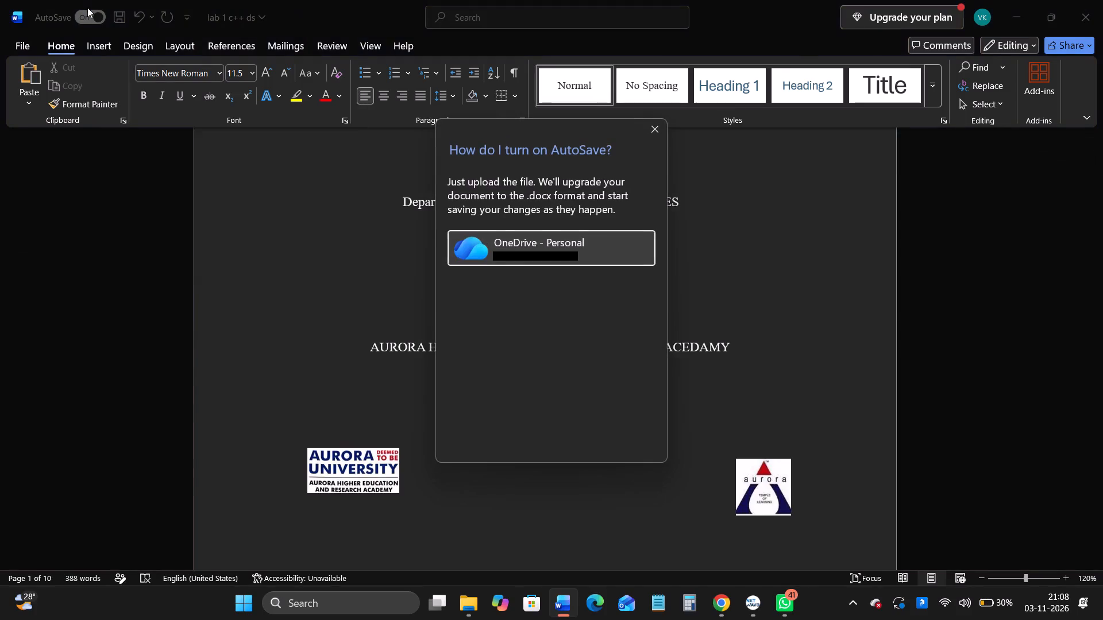
left_click(511, 249)
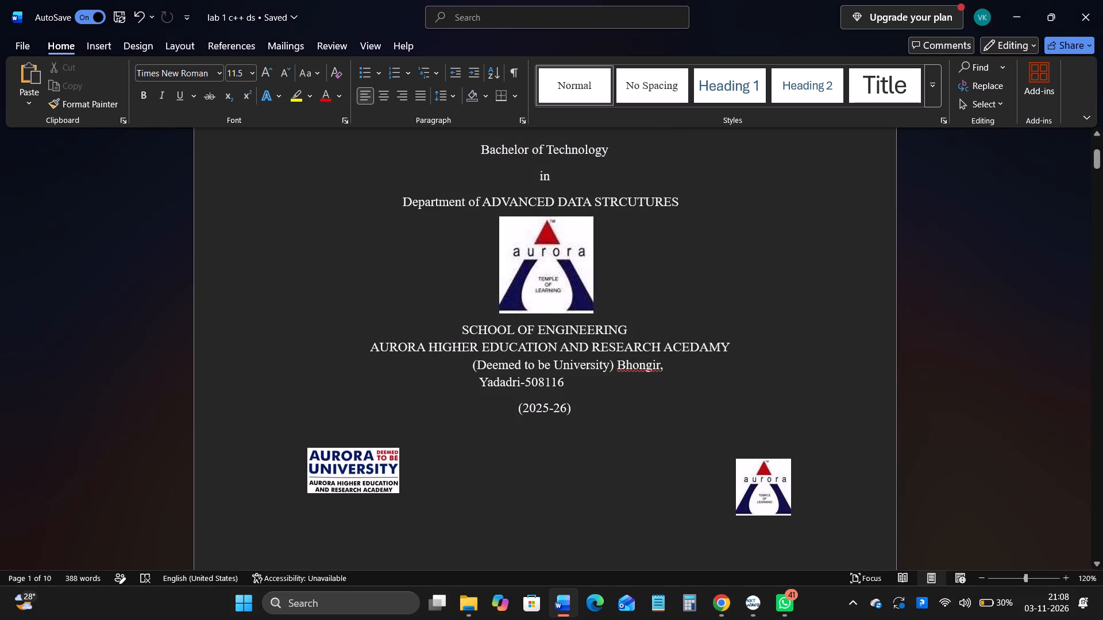
Rename the document as "ADS LAB -2".
left_click(254, 2)
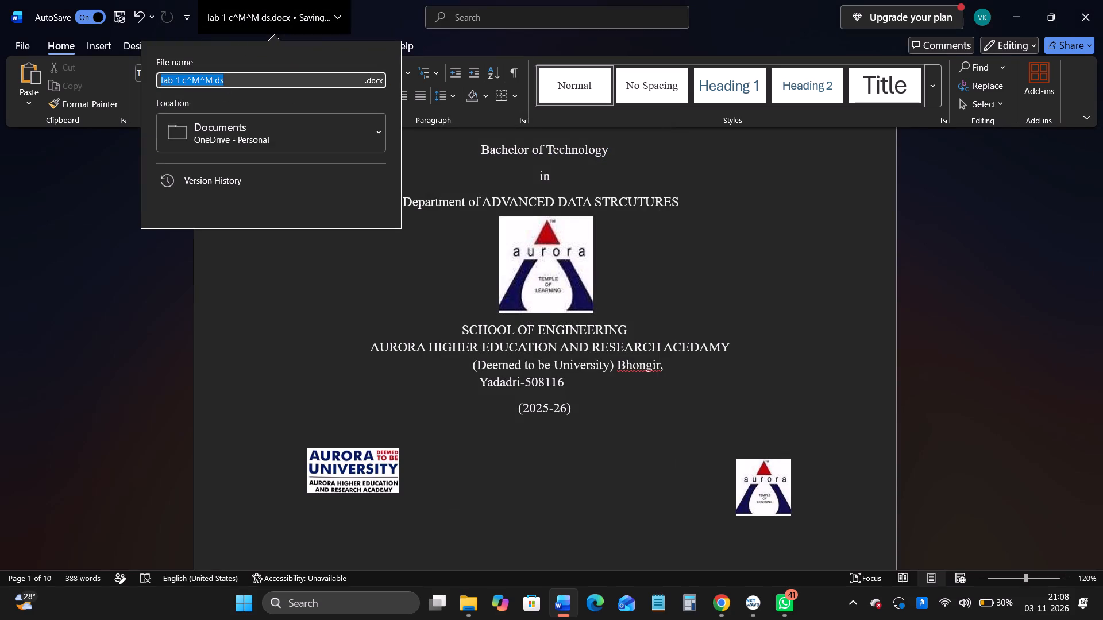
key("BackSpace")
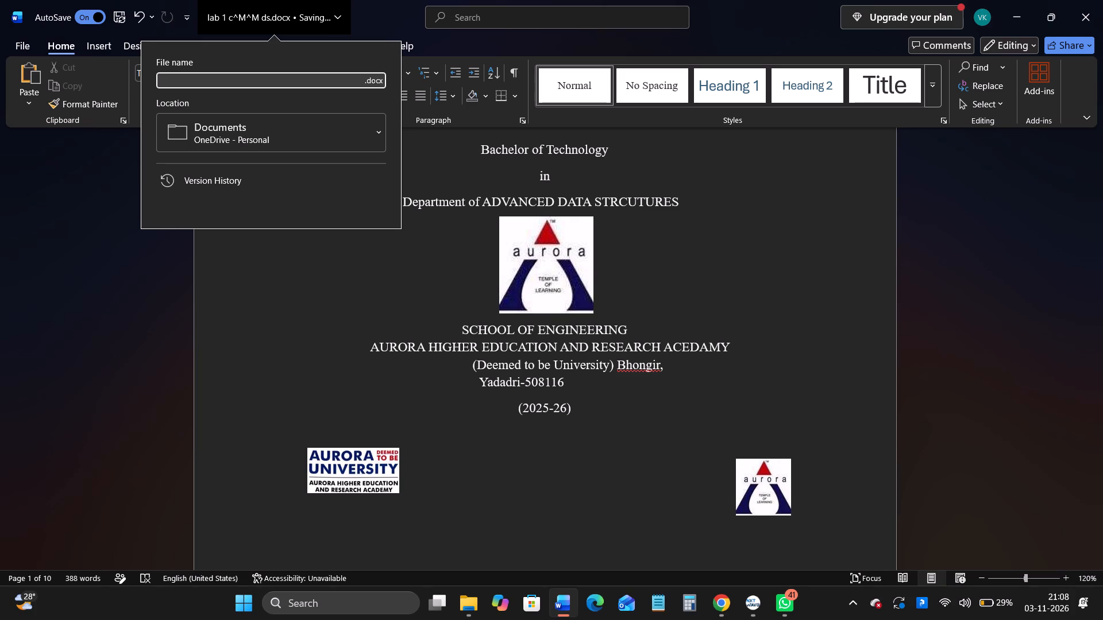
key("a")
type("ds")
key("space")
key("BackSpace")
key("BackSpace")
key("BackSpace")
key("BackSpace")
type("ADS LAB")
key("space")
type("-2")
key("space")
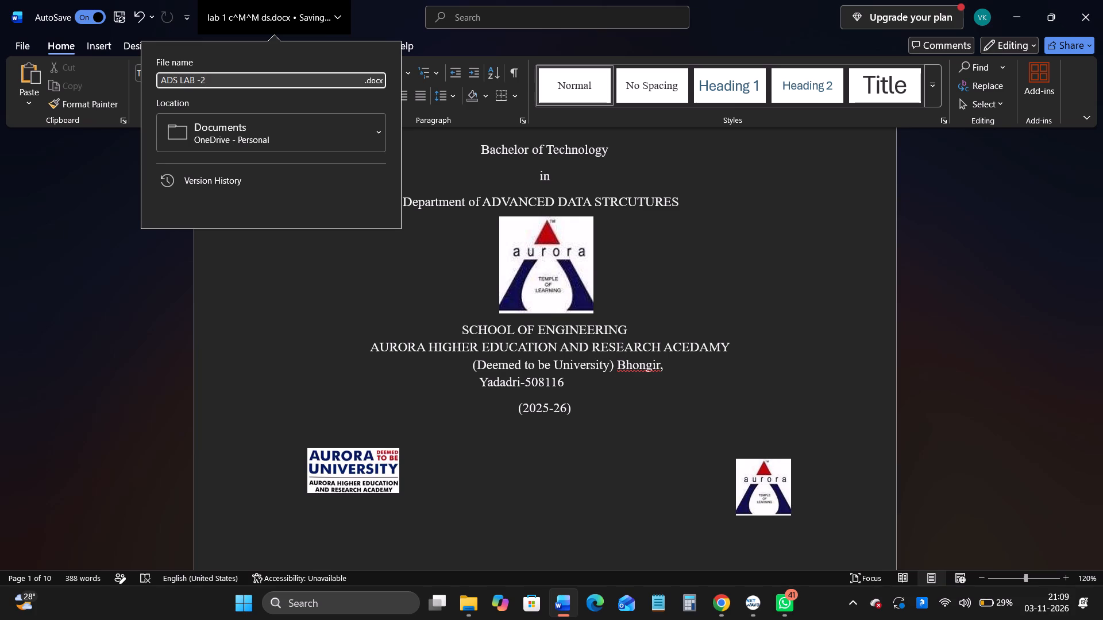
left_click(151, 262)
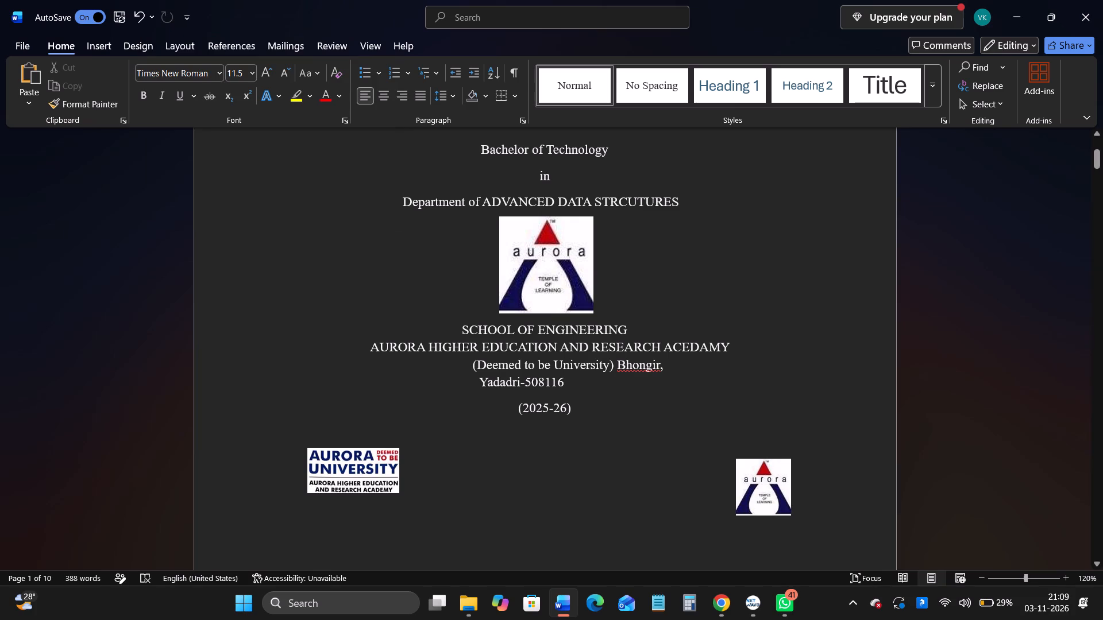
Change the date on the certificate page to 03-11-2026.
scroll(369, 360, "down", 2)
scroll(406, 287, "down", 2)
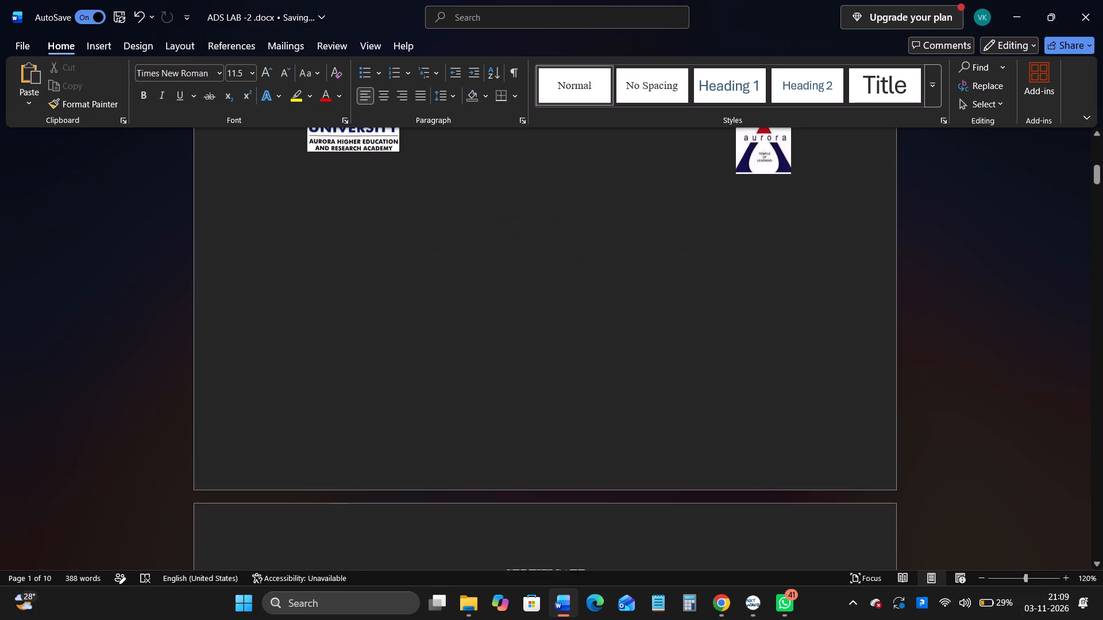
scroll(406, 287, "down", 20)
scroll(406, 287, "down", 14)
scroll(406, 287, "up", 3)
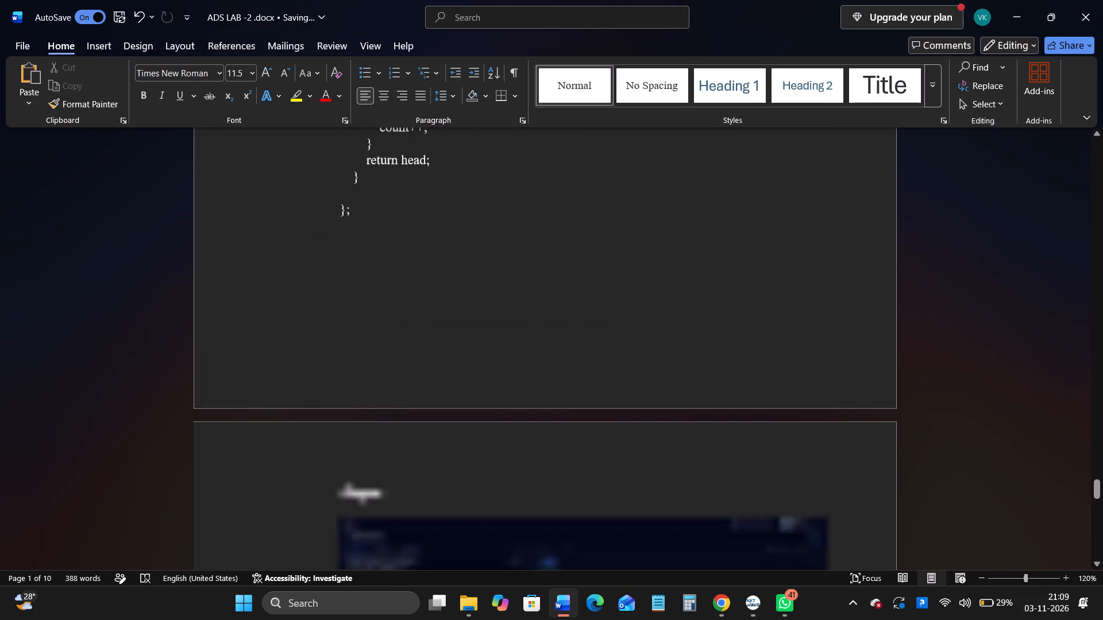
scroll(406, 287, "up", 14)
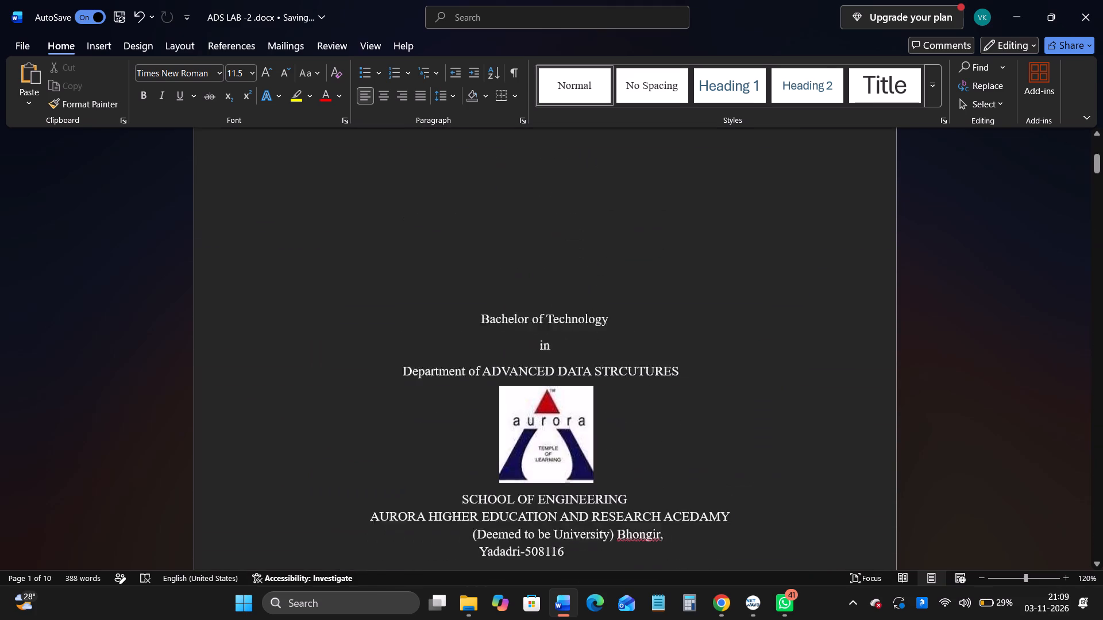
scroll(406, 287, "down", 2)
scroll(418, 402, "down", 1)
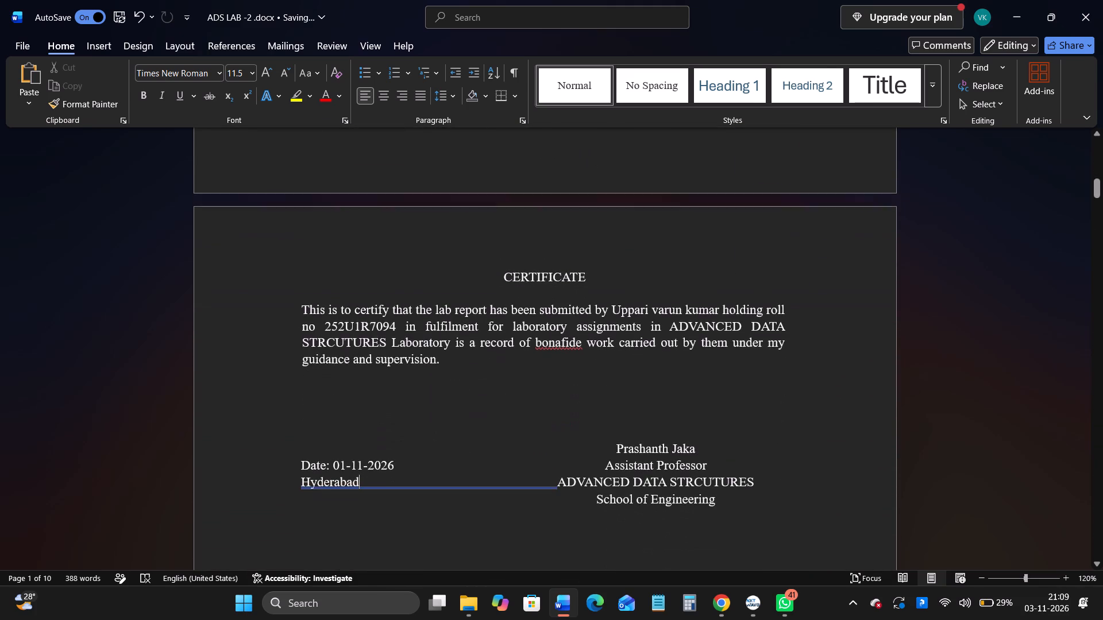
left_click(346, 460)
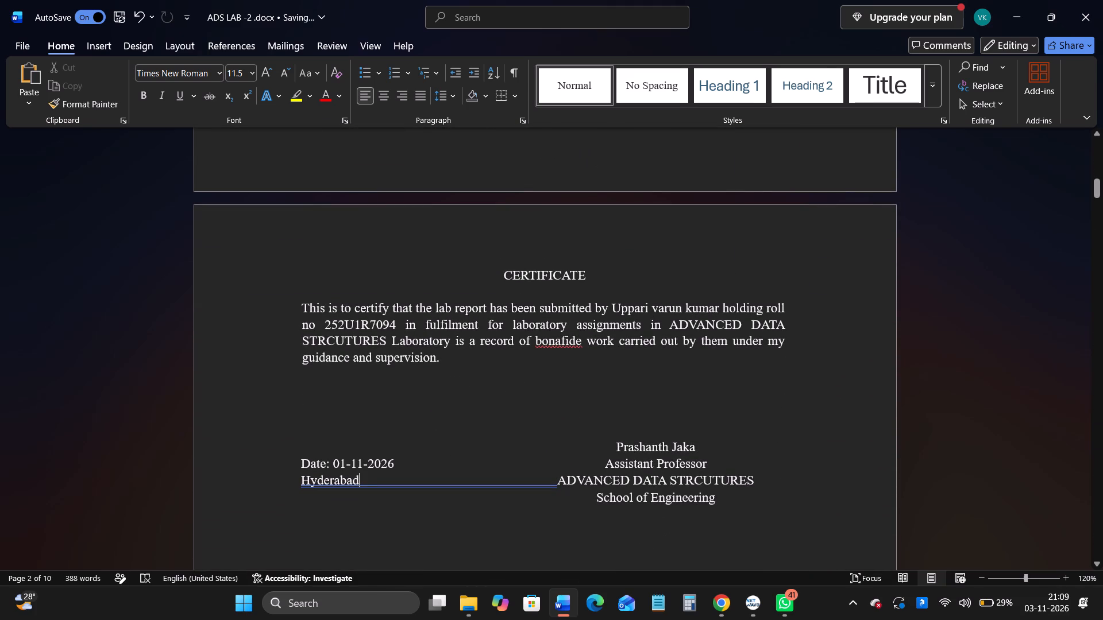
key("BackSpace")
key("3")
Review the report's pages from the certificate through the code sections and back to the cover.
scroll(373, 487, "down", 5)
scroll(373, 487, "down", 16)
scroll(373, 487, "down", 16)
scroll(373, 487, "up", 19)
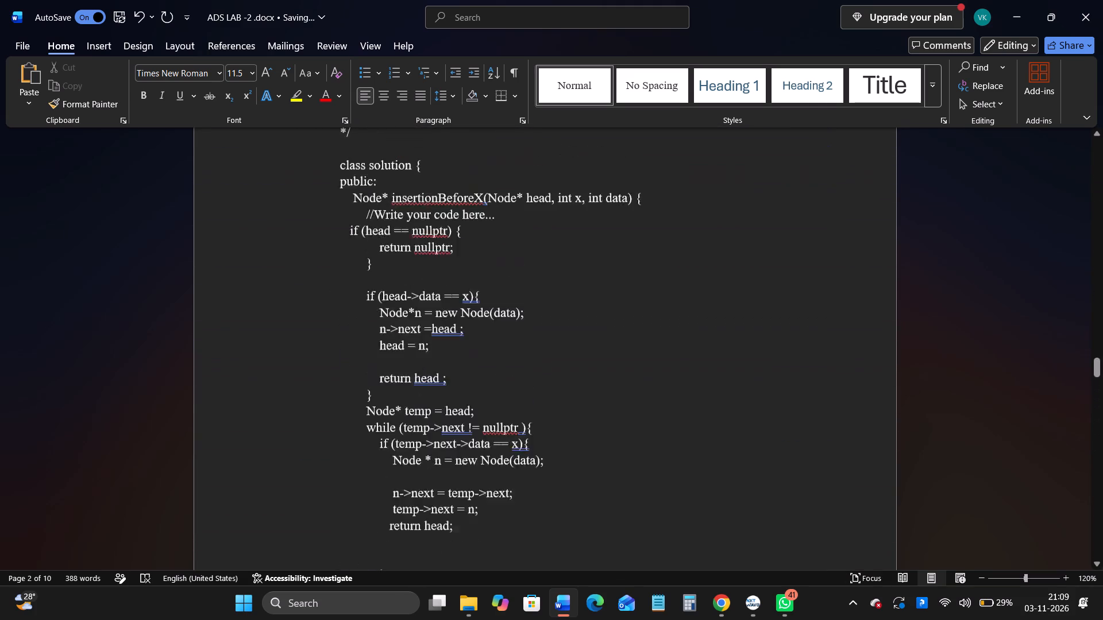
scroll(373, 487, "up", 20)
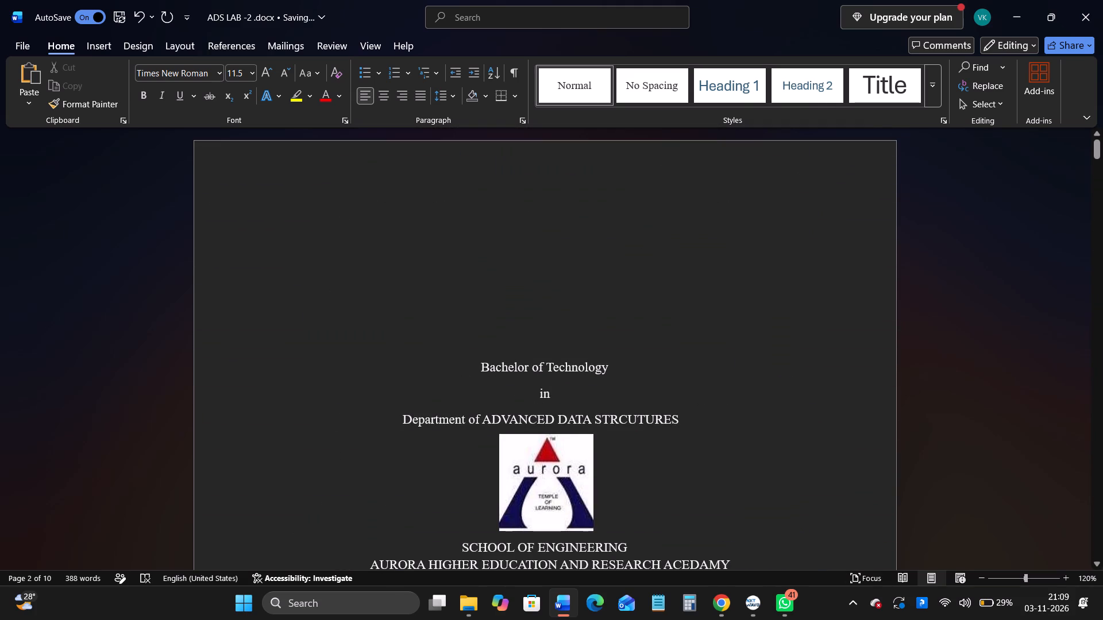
Export the report as a PDF named "ADS LAB -2", browsing the folder locations for a place to save it.
left_click(17, 46)
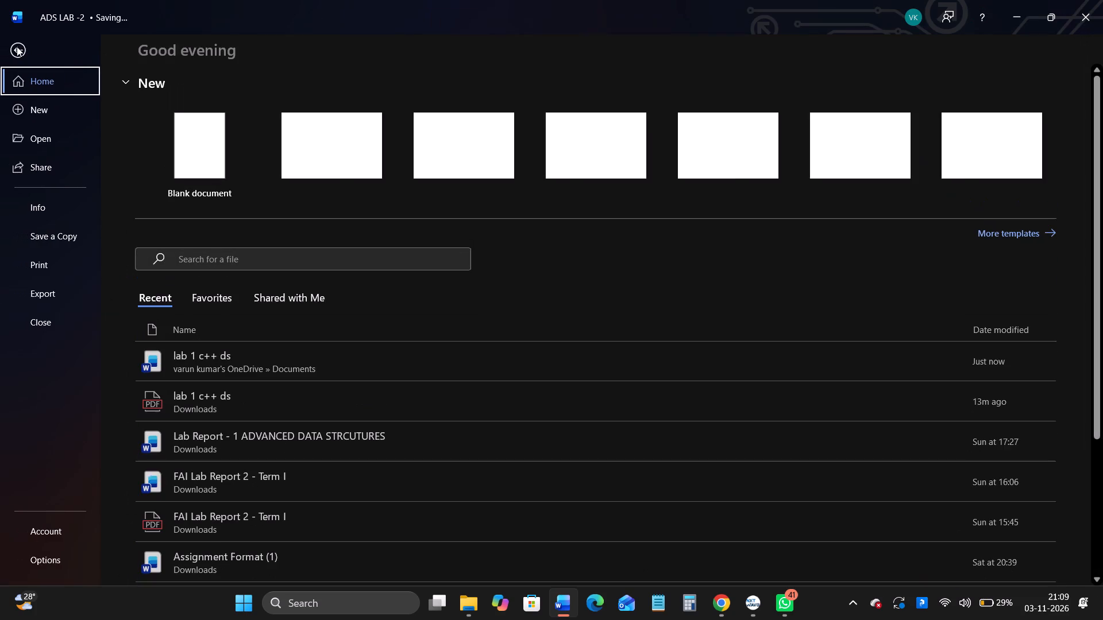
left_click(38, 303)
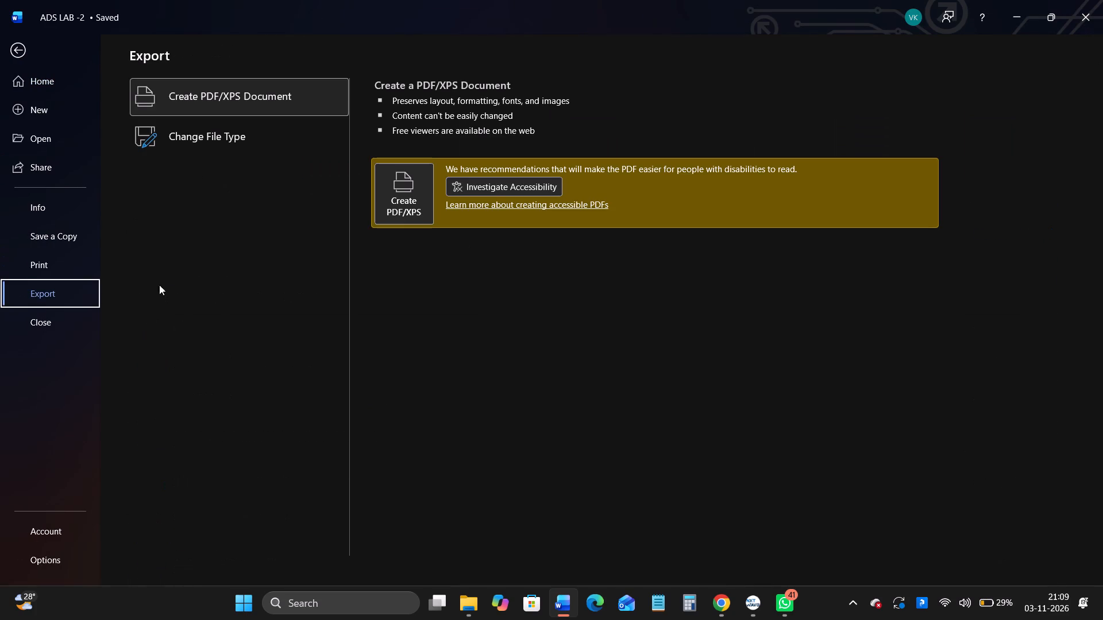
left_click(391, 209)
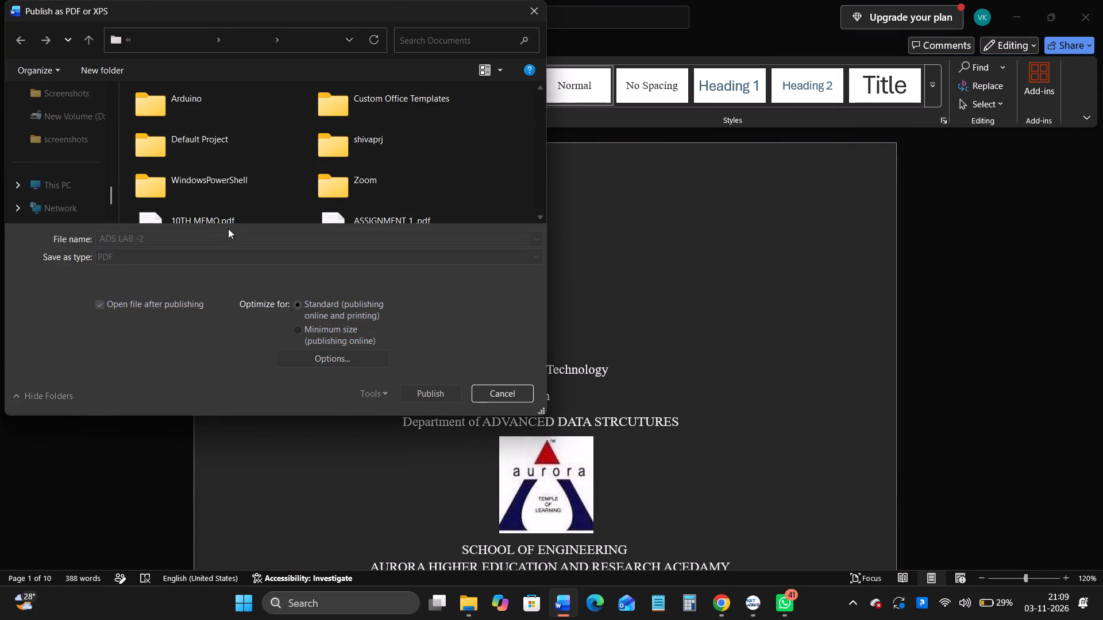
scroll(76, 165, "down", 5)
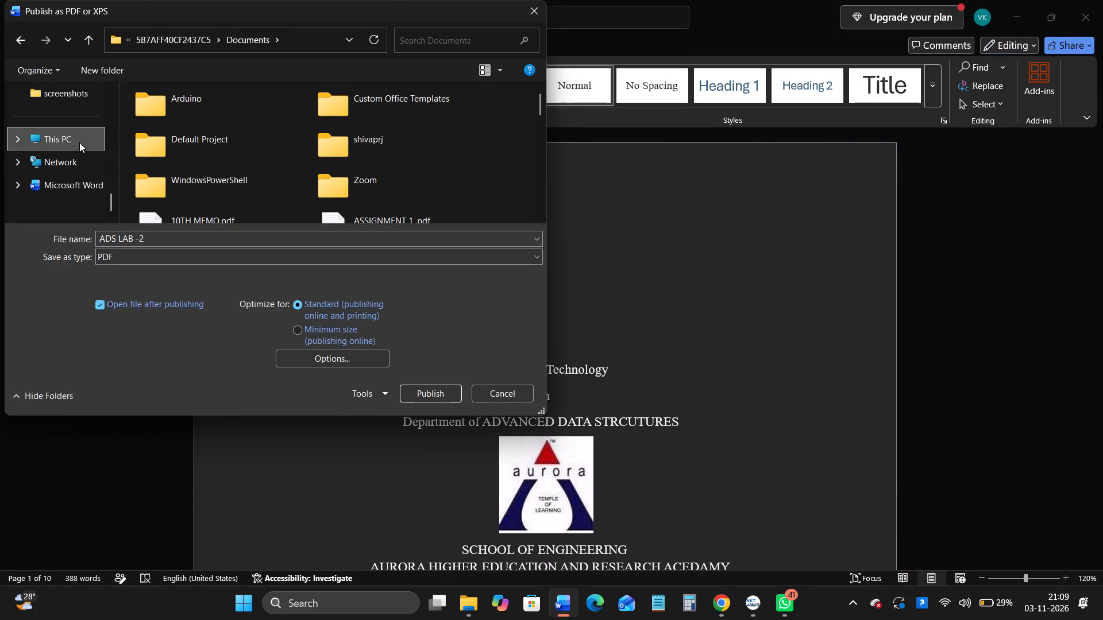
scroll(80, 135, "up", 1)
scroll(60, 168, "down", 3)
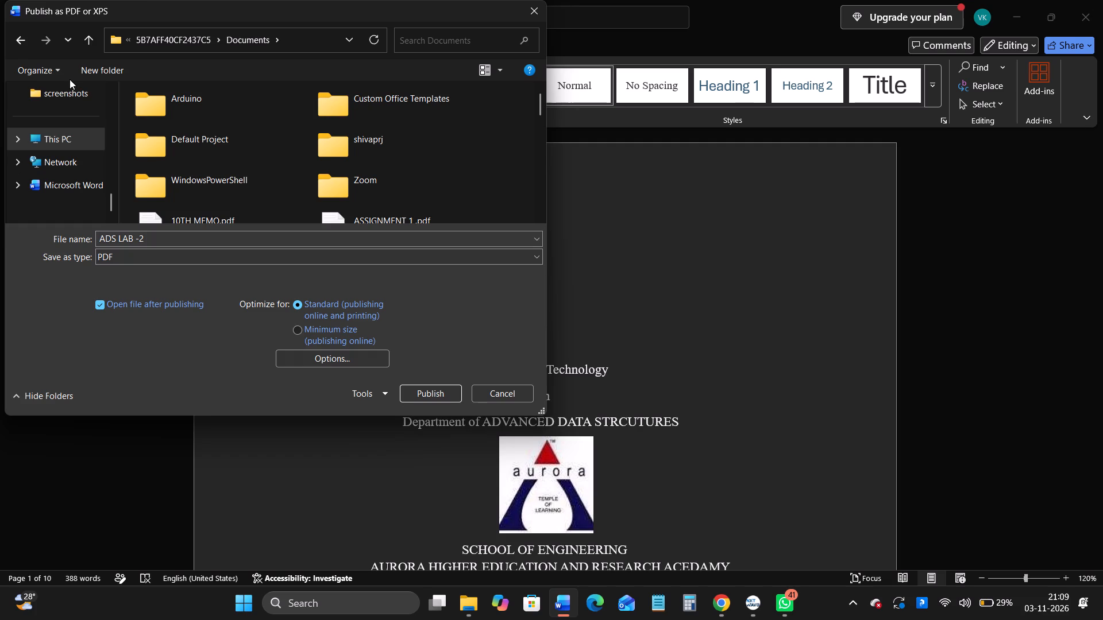
scroll(70, 79, "up", 1)
scroll(65, 134, "up", 2)
scroll(65, 134, "down", 6)
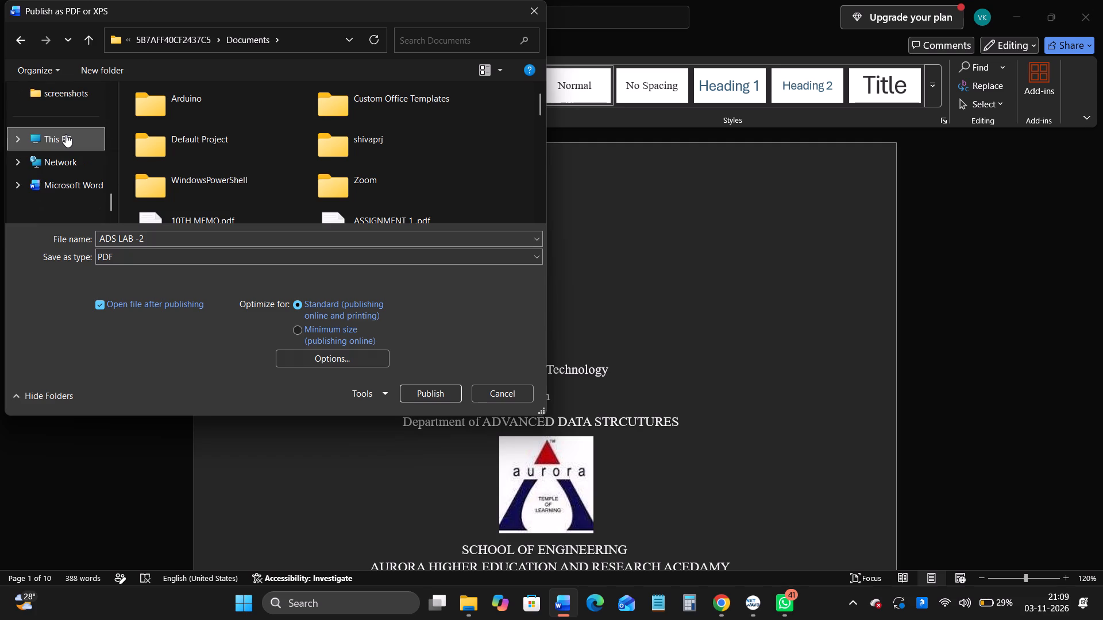
scroll(65, 134, "down", 1)
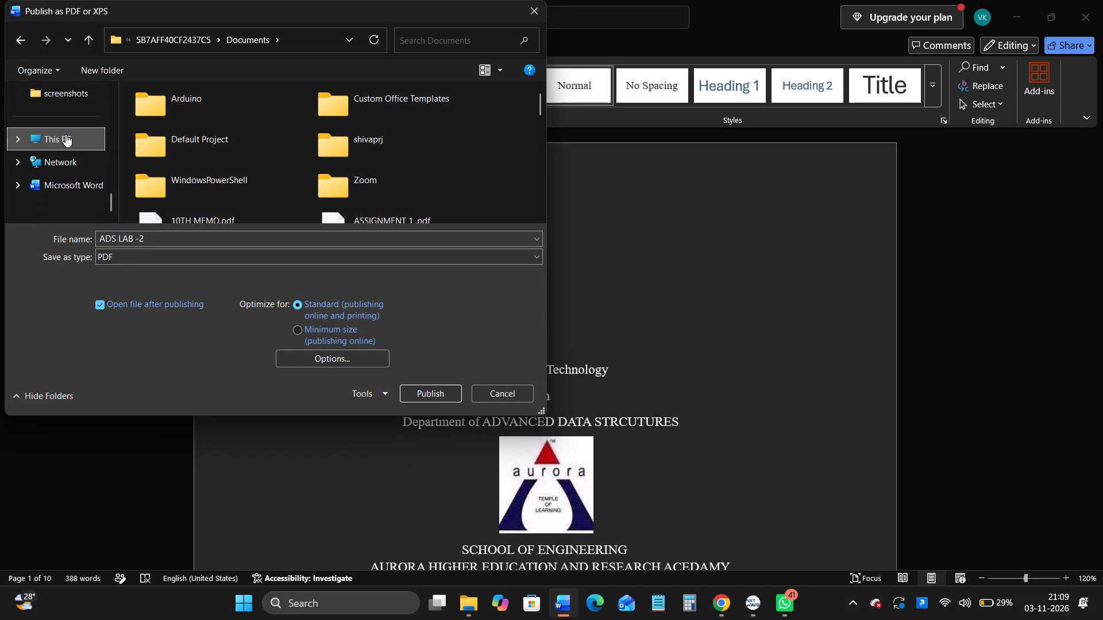
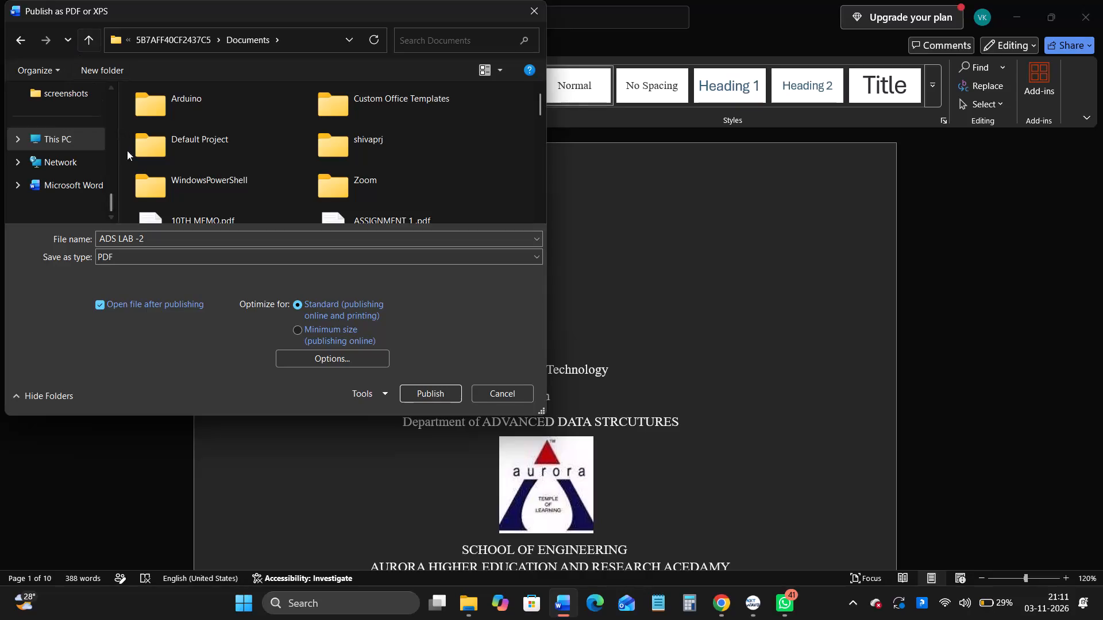
Publish the report as the PDF "ADS LAB -2" in the Documents folder, with standard optimization and opening after publishing.
scroll(129, 156, "down", 4)
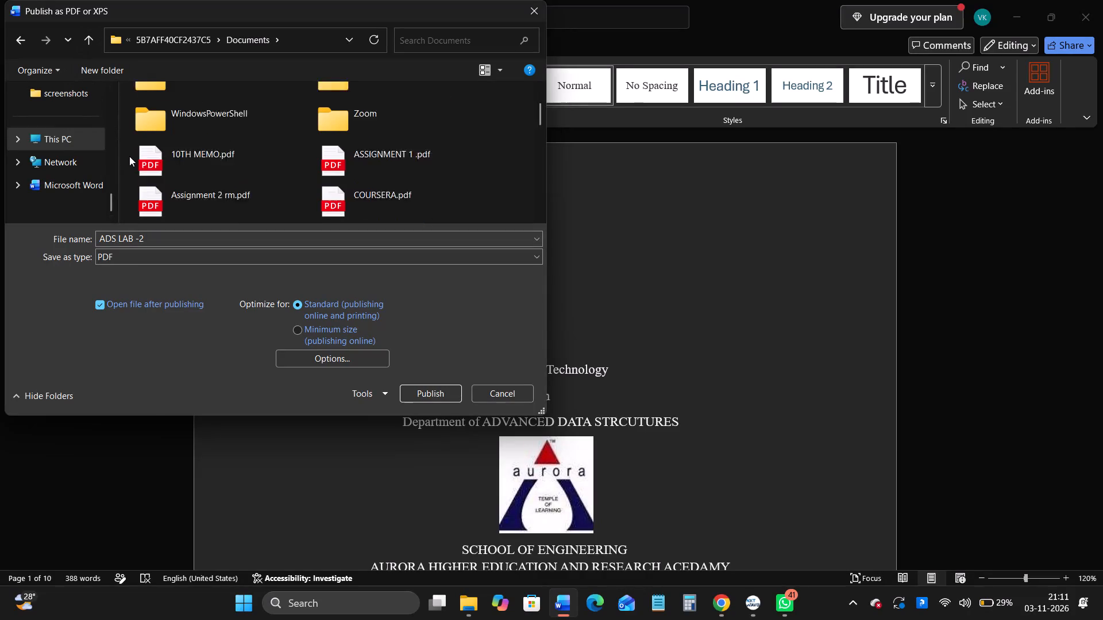
scroll(129, 156, "down", 2)
scroll(129, 156, "up", 7)
scroll(242, 189, "down", 5)
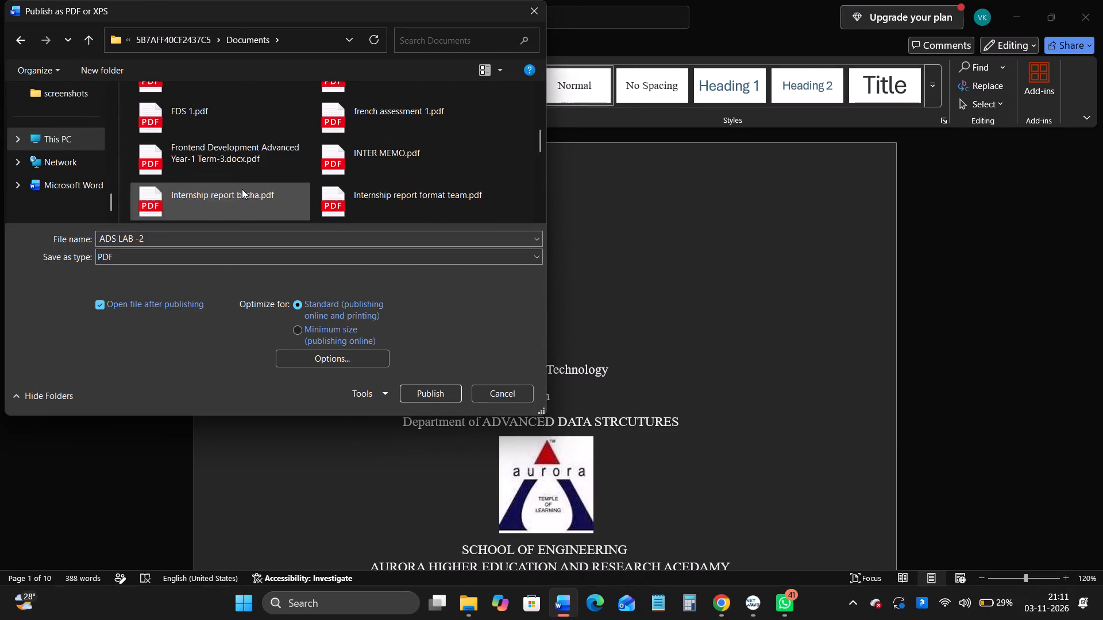
scroll(242, 189, "up", 3)
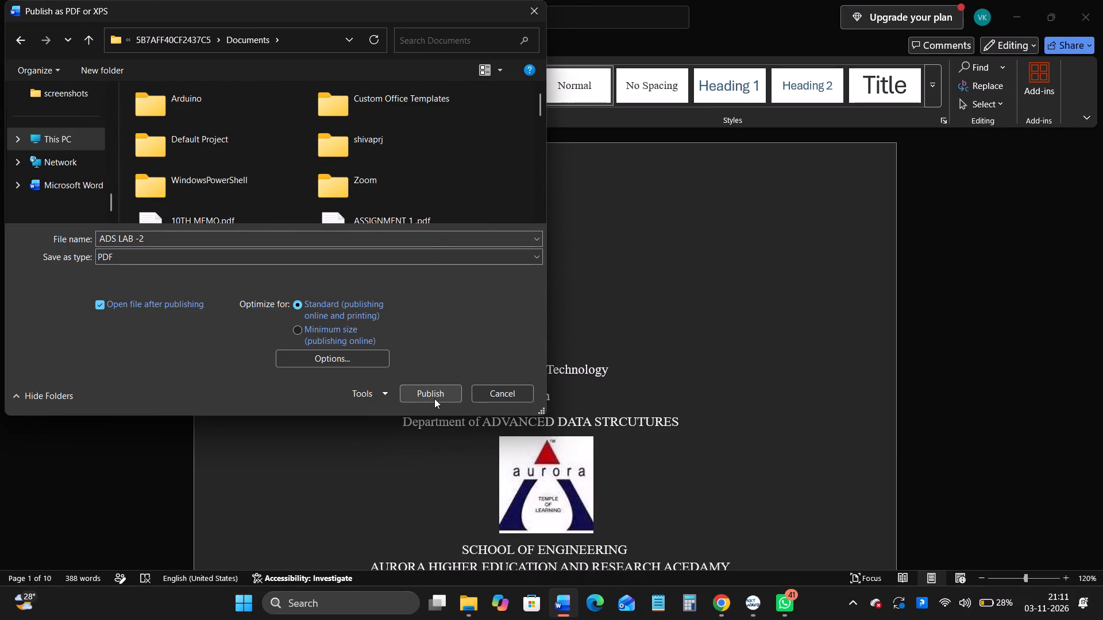
left_click(434, 398)
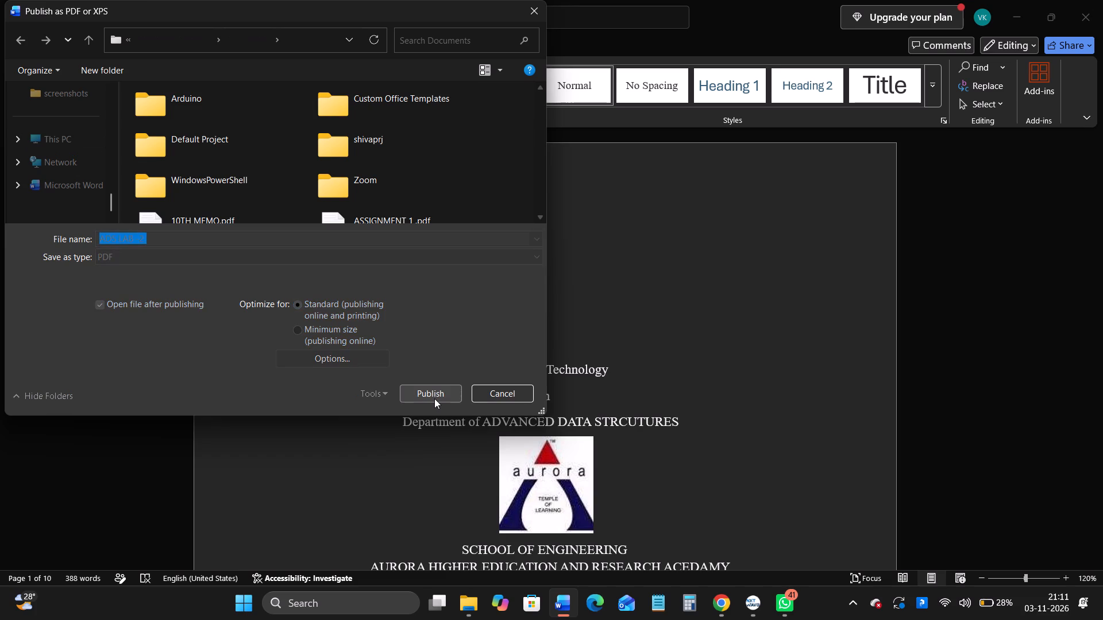
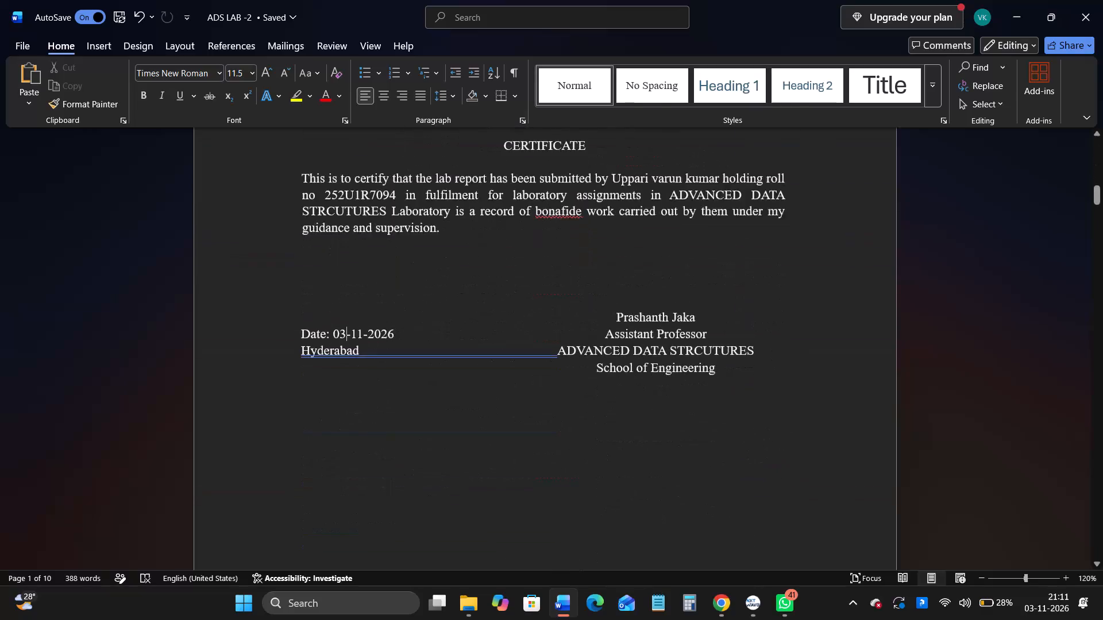
Switch to File Explorer and look through the Desktop folder in the personal OneDrive for the report files.
scroll(415, 495, "down", 2)
scroll(415, 495, "up", 4)
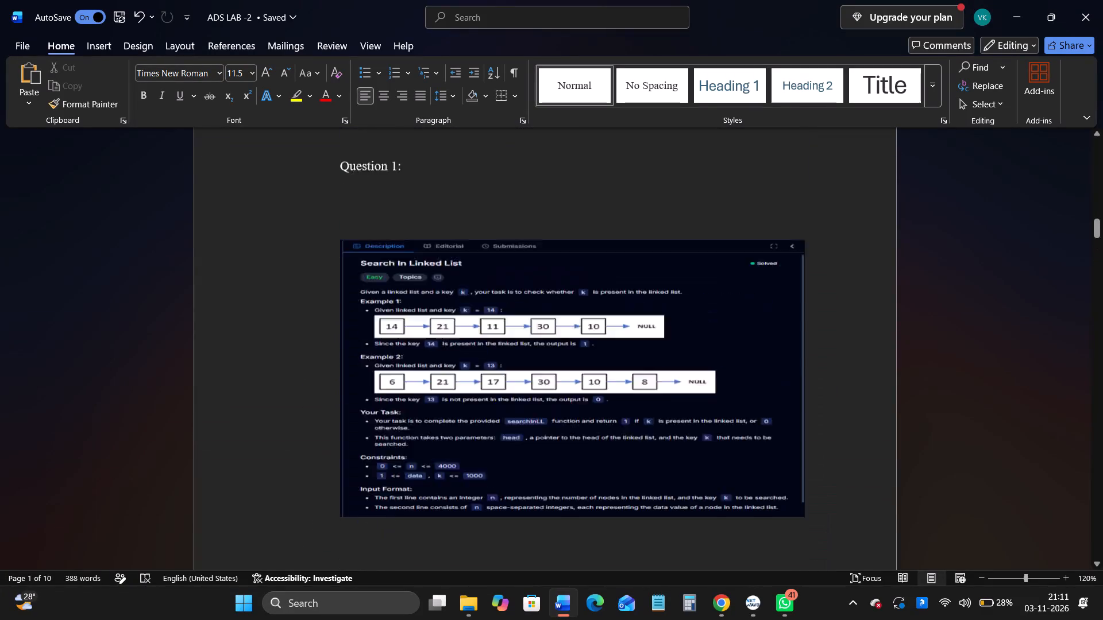
left_click(477, 545)
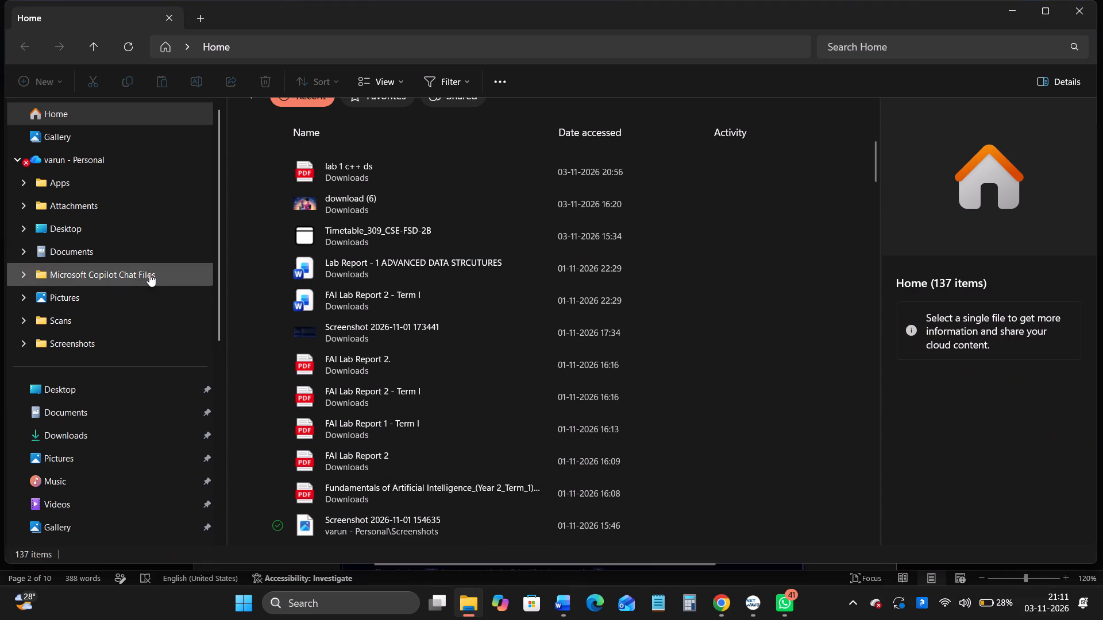
left_click(57, 156)
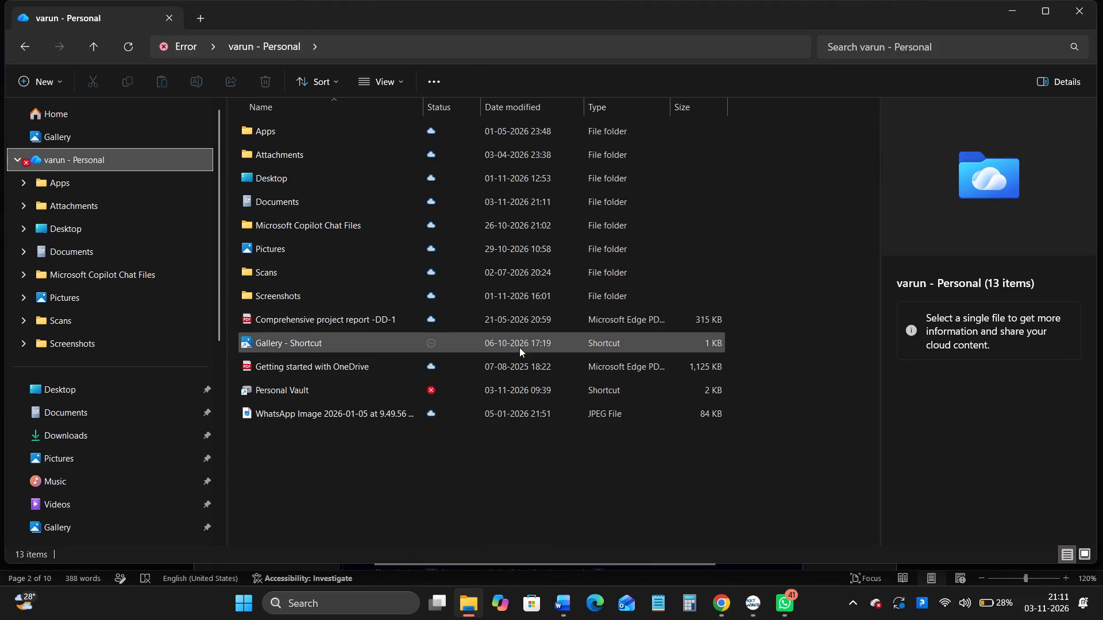
scroll(460, 219, "up", 1)
double_click(442, 176)
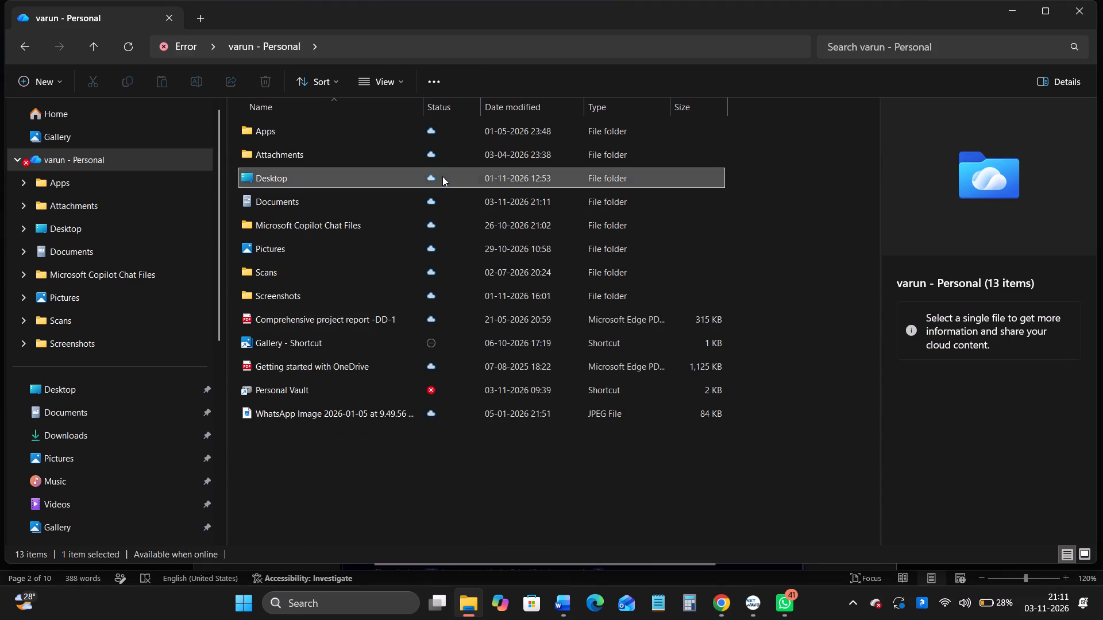
scroll(481, 328, "down", 7)
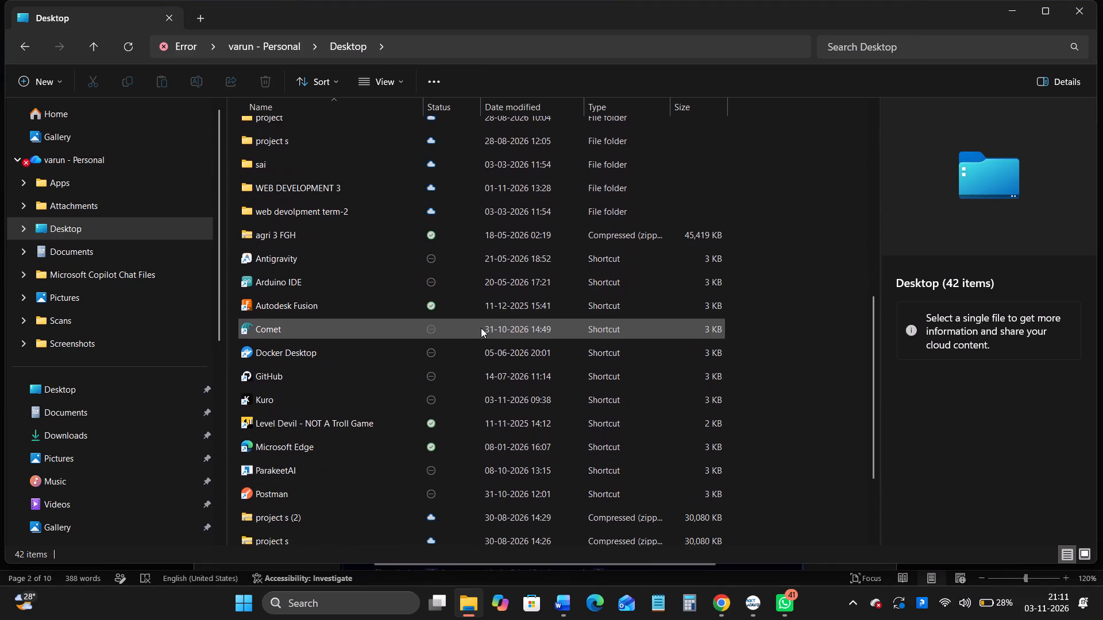
scroll(481, 328, "down", 8)
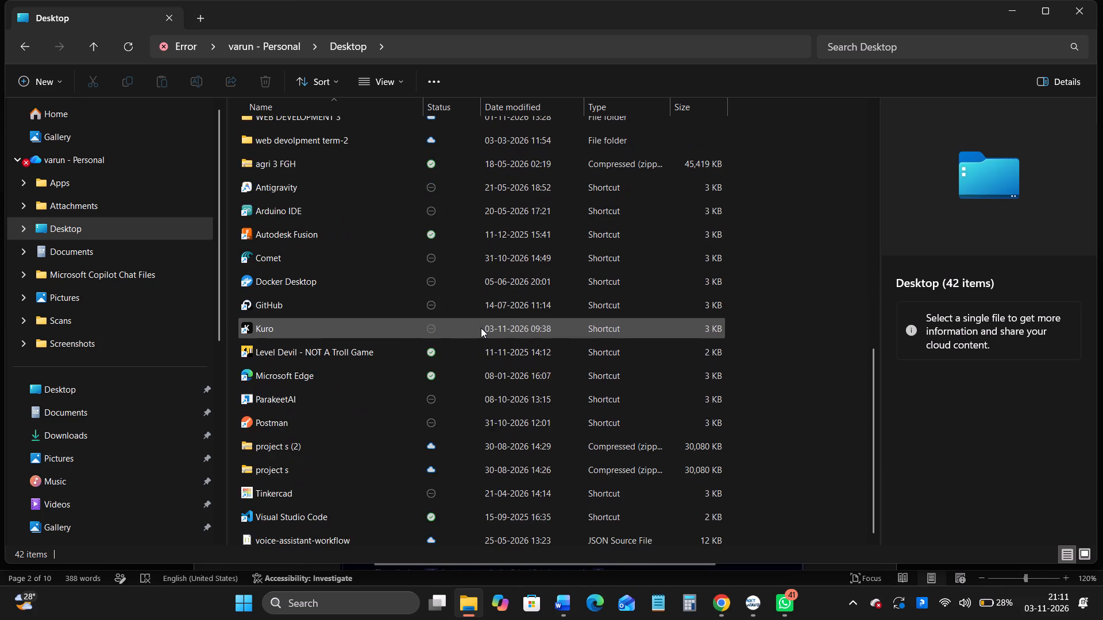
Look through the OneDrive Documents folder for the ADS LAB -2 files and return to the Word report.
left_click(127, 160)
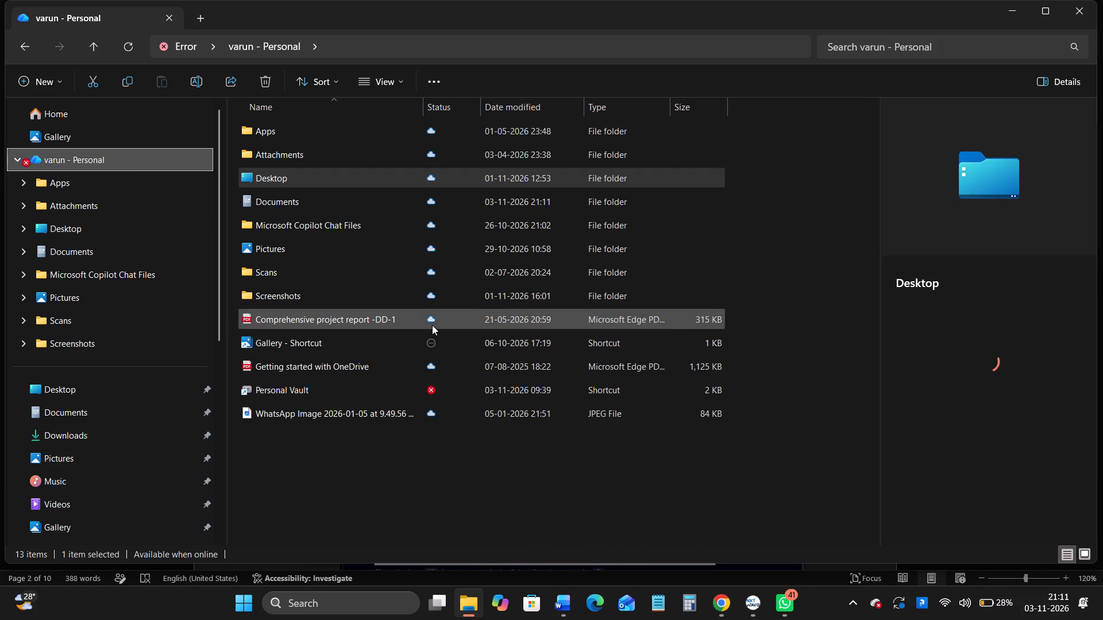
double_click(399, 199)
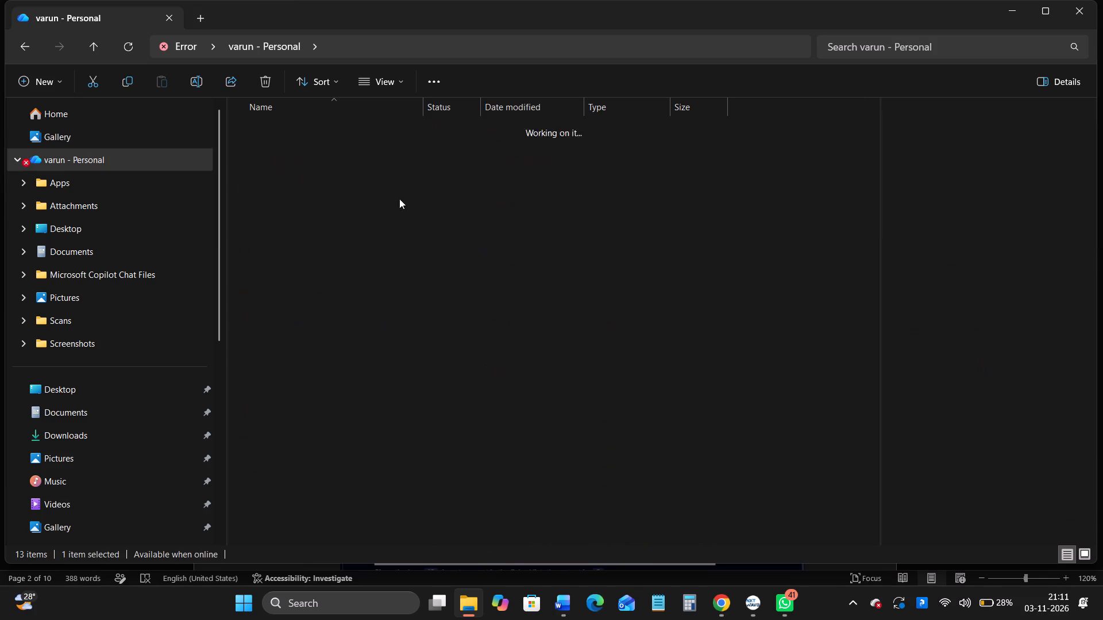
scroll(478, 386, "down", 13)
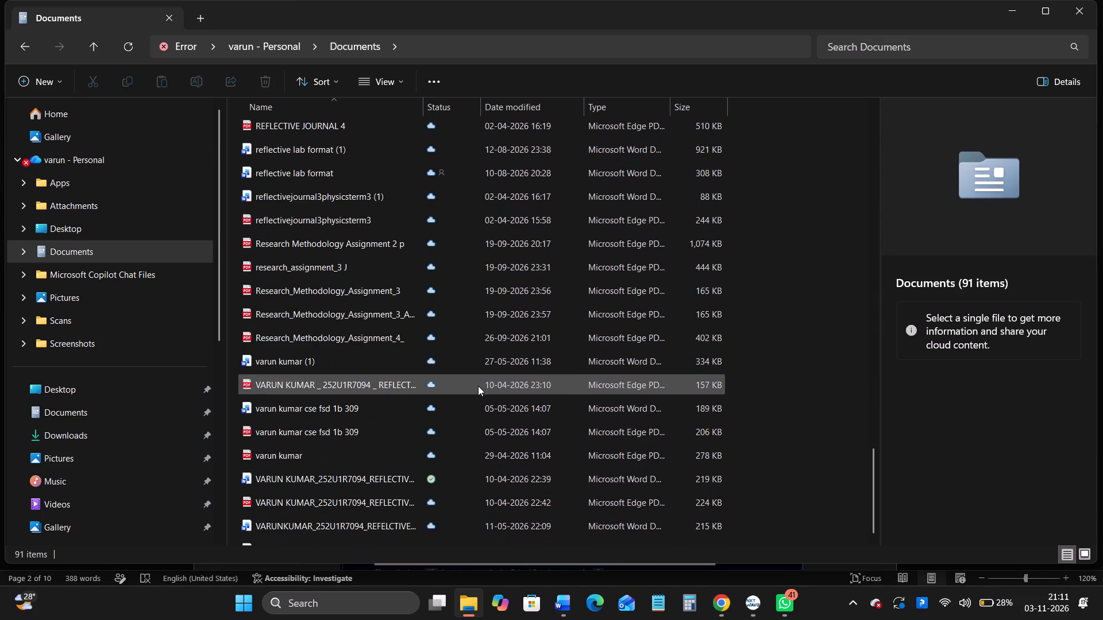
scroll(478, 386, "down", 4)
scroll(478, 386, "up", 8)
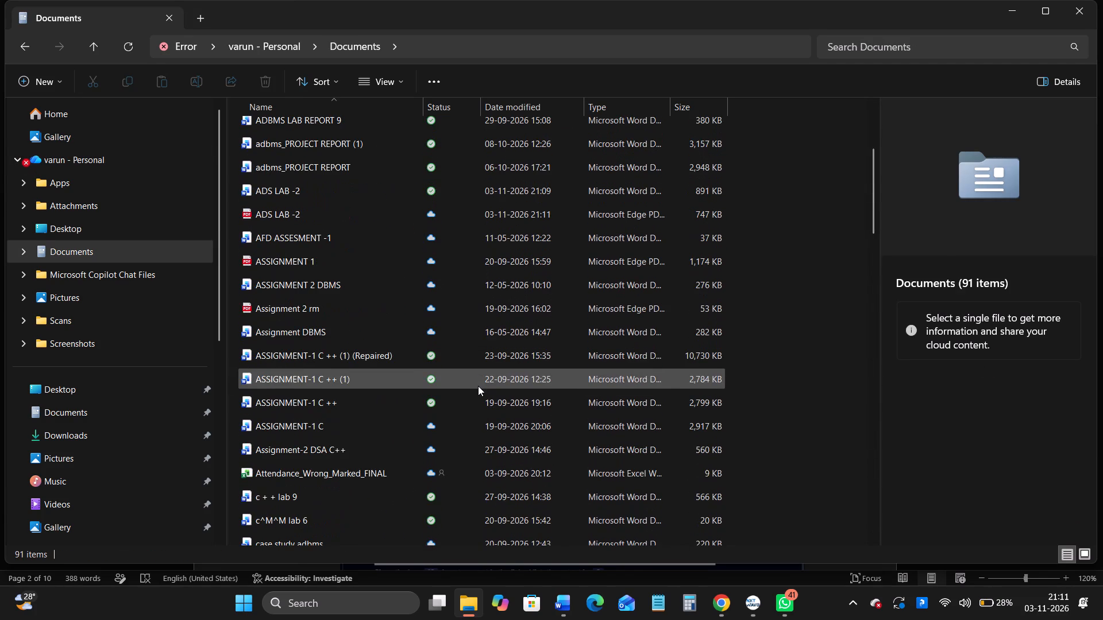
scroll(478, 386, "up", 5)
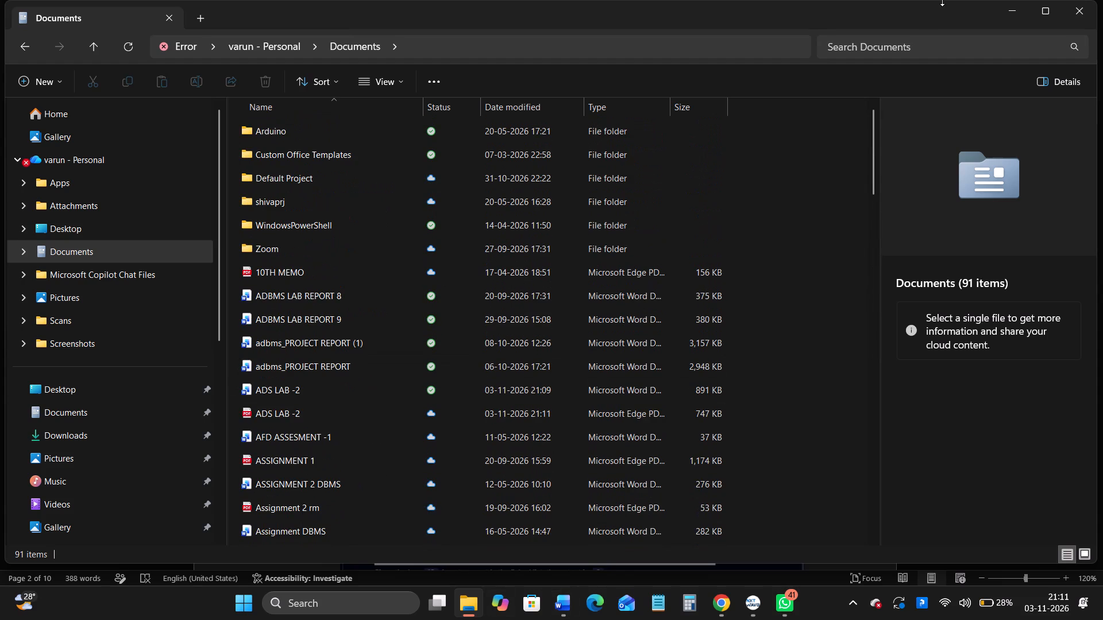
left_click(1009, 5)
scroll(749, 277, "up", 1)
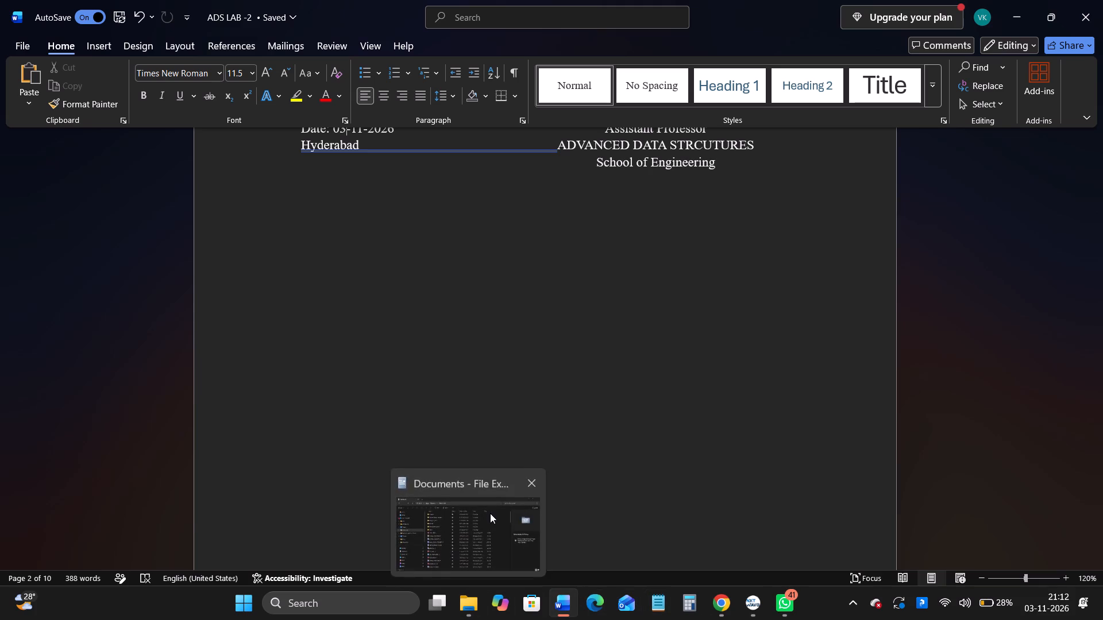
Switch back to File Explorer, refresh the Documents folder and look through its files for the ADS LAB -2 report.
left_click(490, 513)
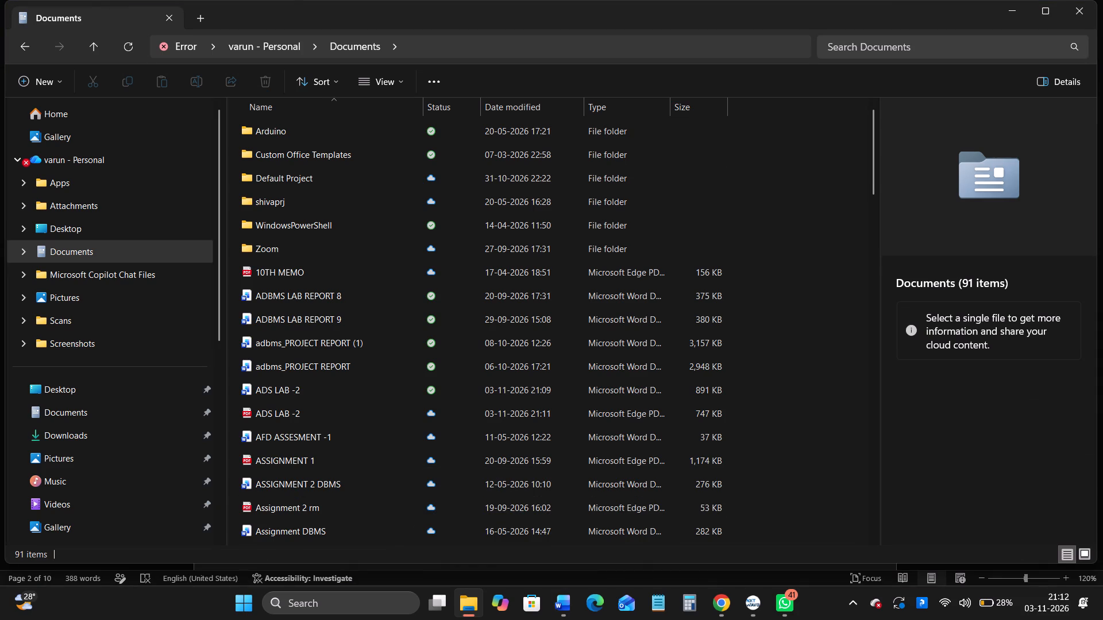
key("ctrl+r")
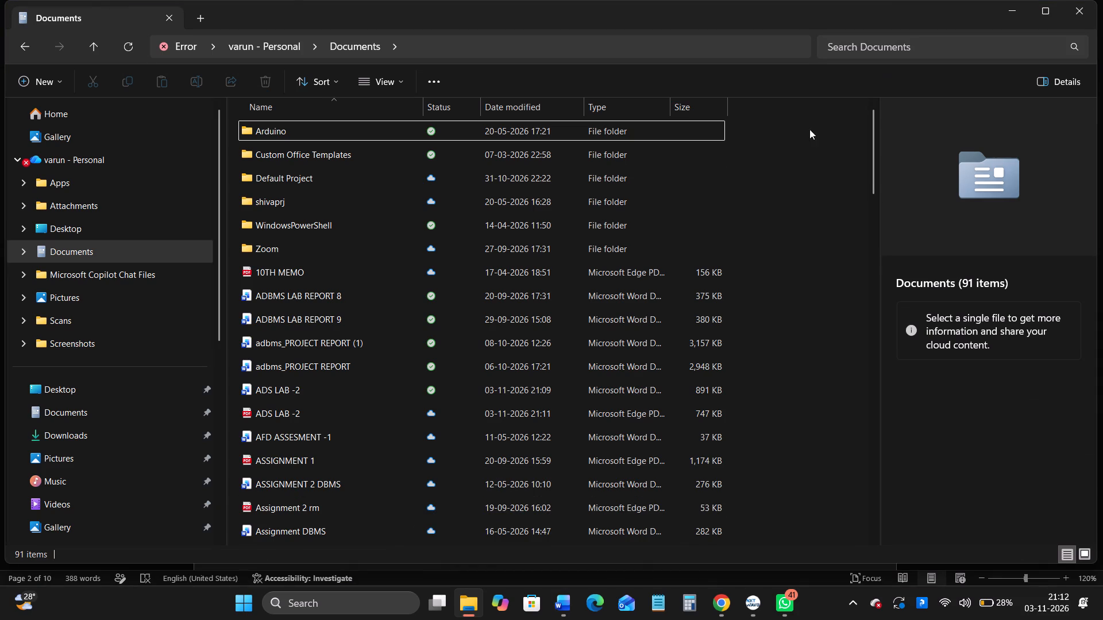
scroll(706, 348, "down", 13)
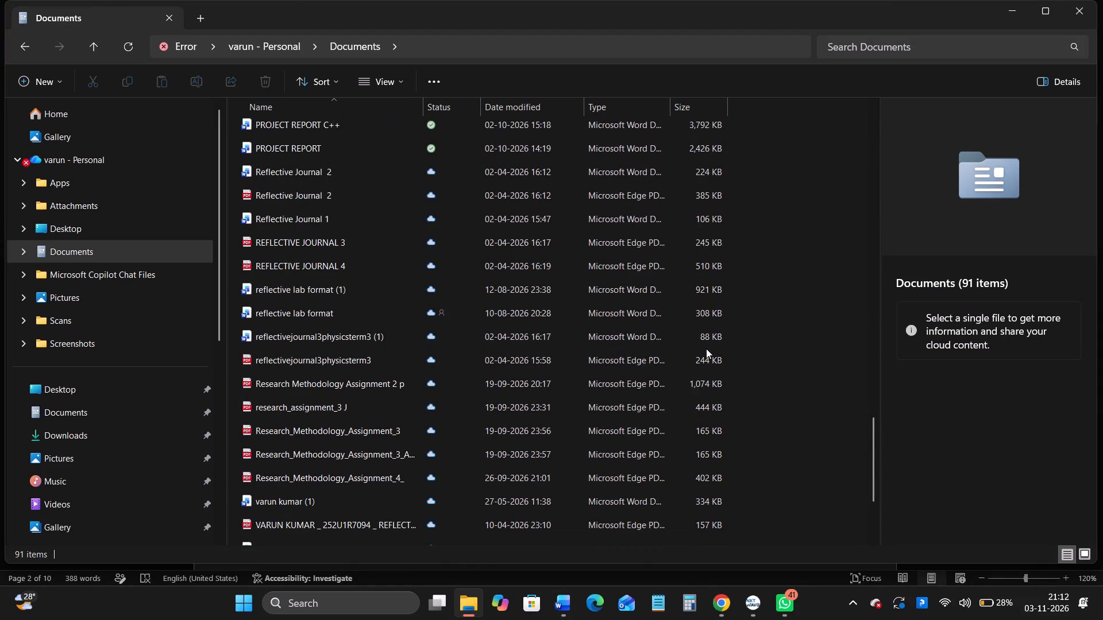
scroll(706, 348, "down", 5)
scroll(706, 348, "up", 13)
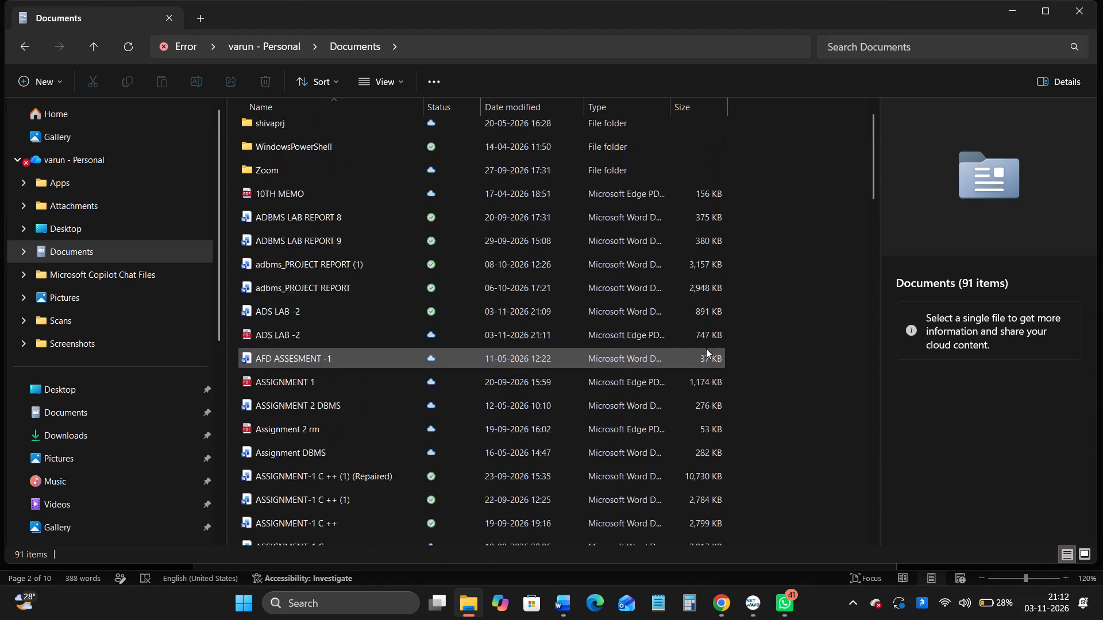
scroll(706, 348, "up", 3)
Search the Documents folder for "ADS" and copy the ADS LAB -2 Word document.
left_click(878, 50)
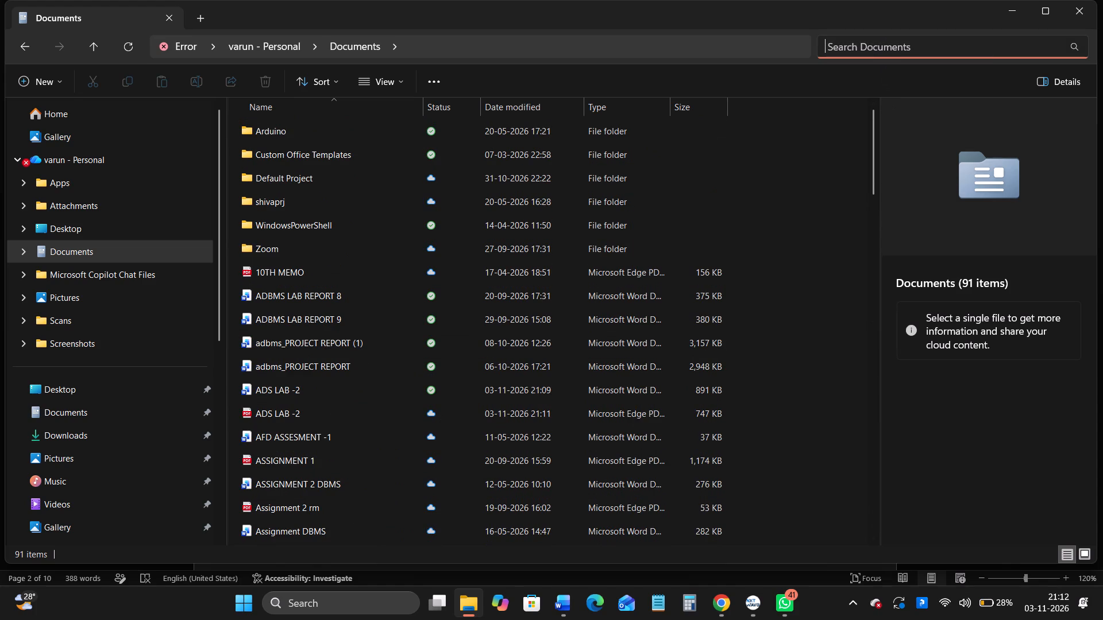
type("ADS")
key("space")
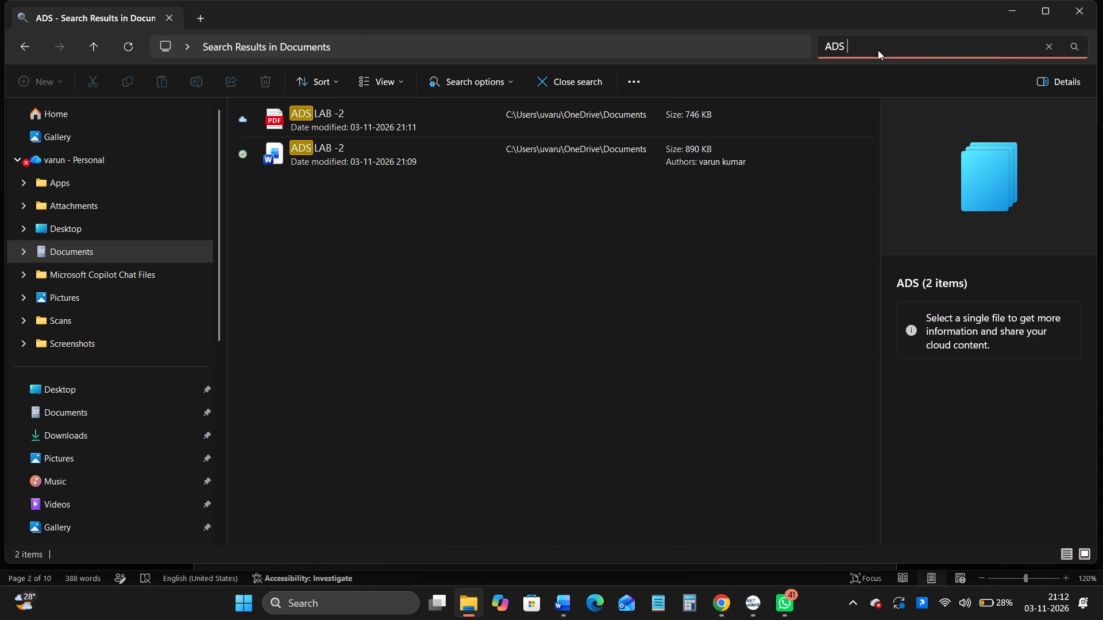
left_click(462, 150)
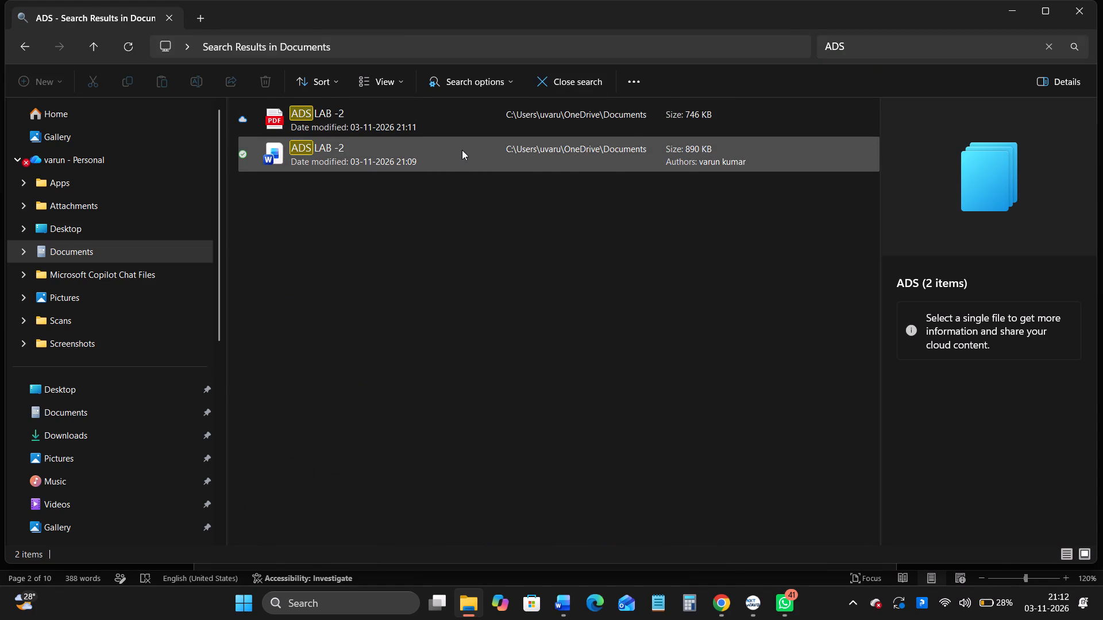
key("ctrl+c")
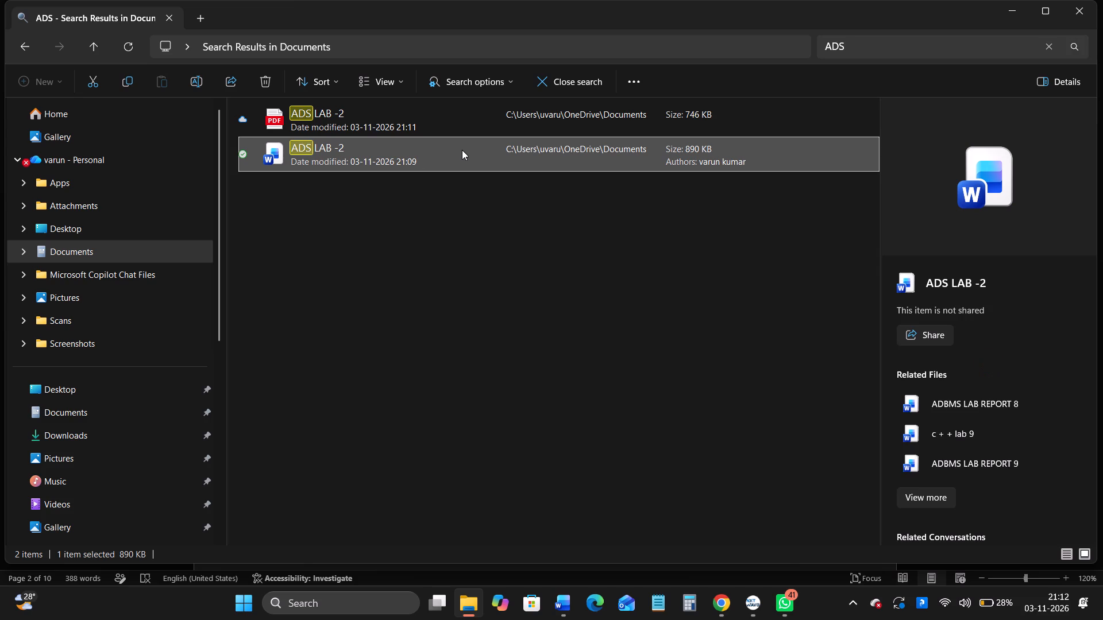
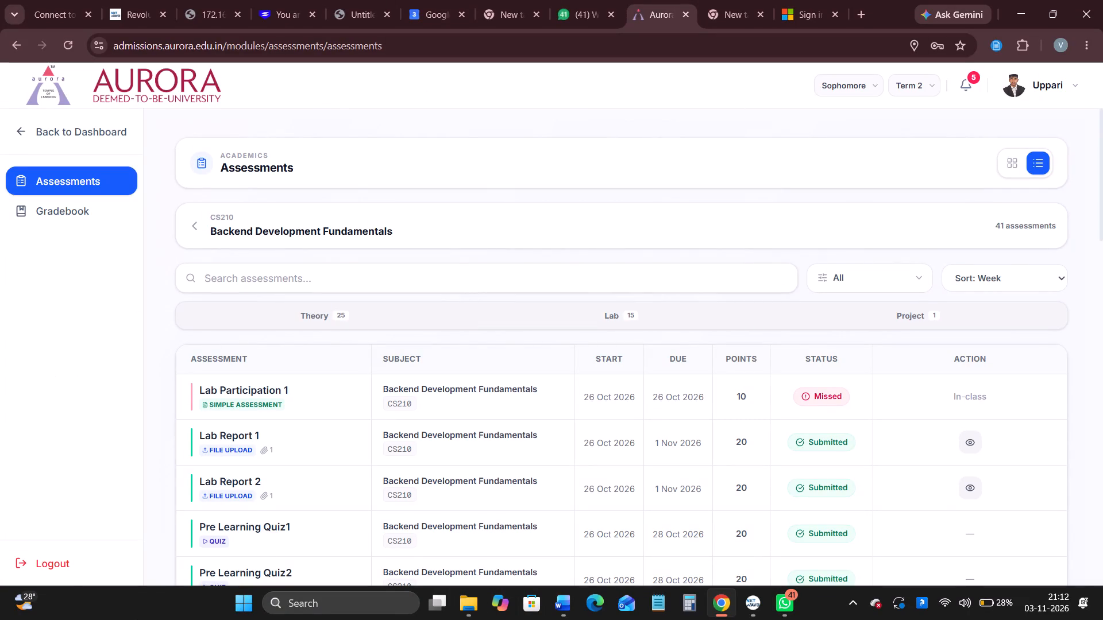
Check the Backend Development Fundamentals assessment list in the Aurora portal and return to the course overview.
scroll(403, 542, "down", 3)
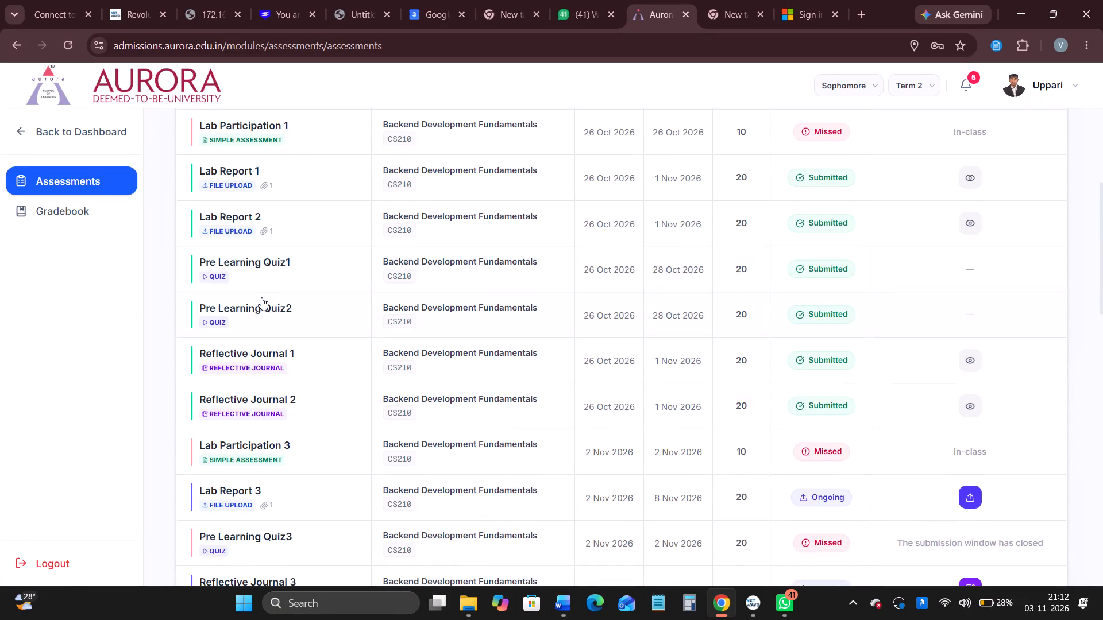
scroll(261, 297, "up", 5)
left_click(196, 223)
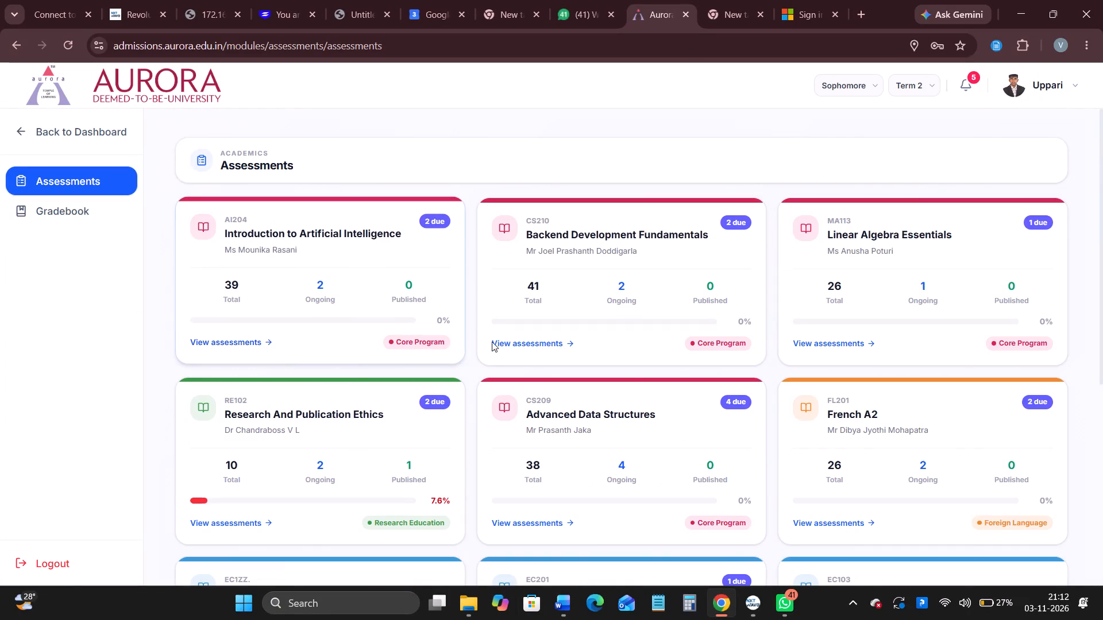
Look through the course cards on the Assessments overview for the course that needs the lab report.
scroll(515, 362, "down", 1)
scroll(410, 252, "down", 3)
scroll(410, 252, "up", 2)
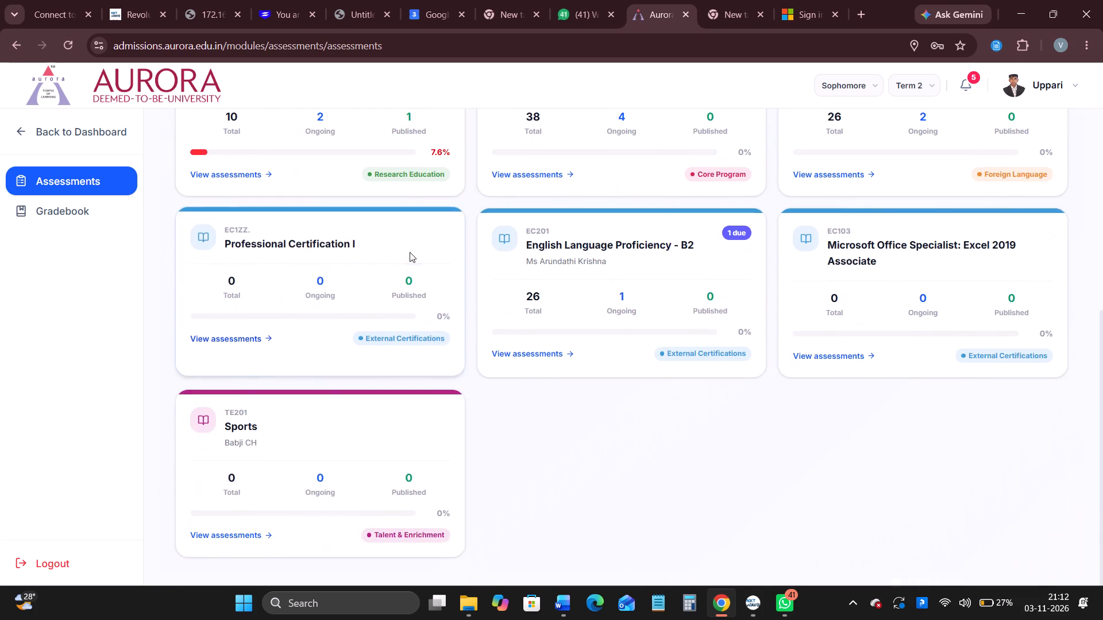
scroll(410, 252, "up", 3)
scroll(641, 405, "down", 2)
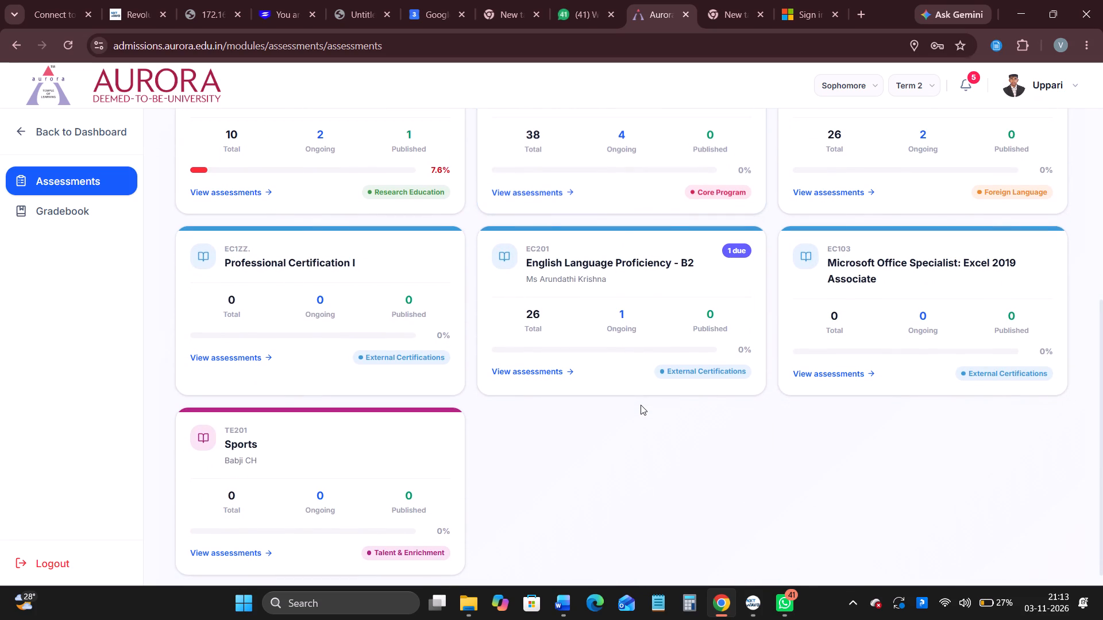
scroll(535, 379, "up", 2)
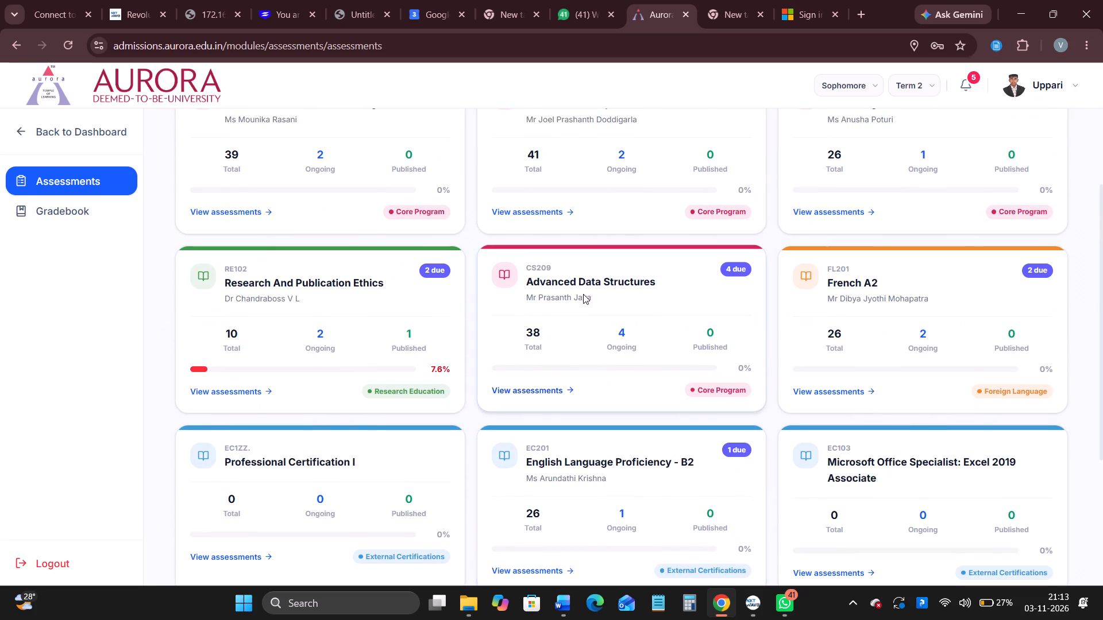
scroll(608, 316, "up", 1)
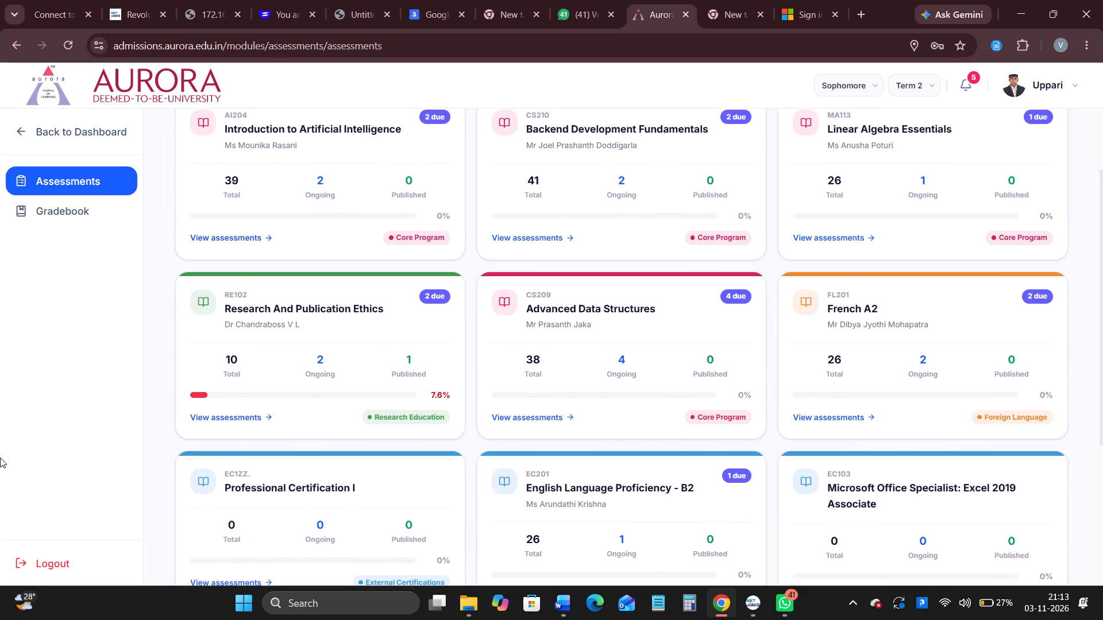
scroll(541, 357, "up", 1)
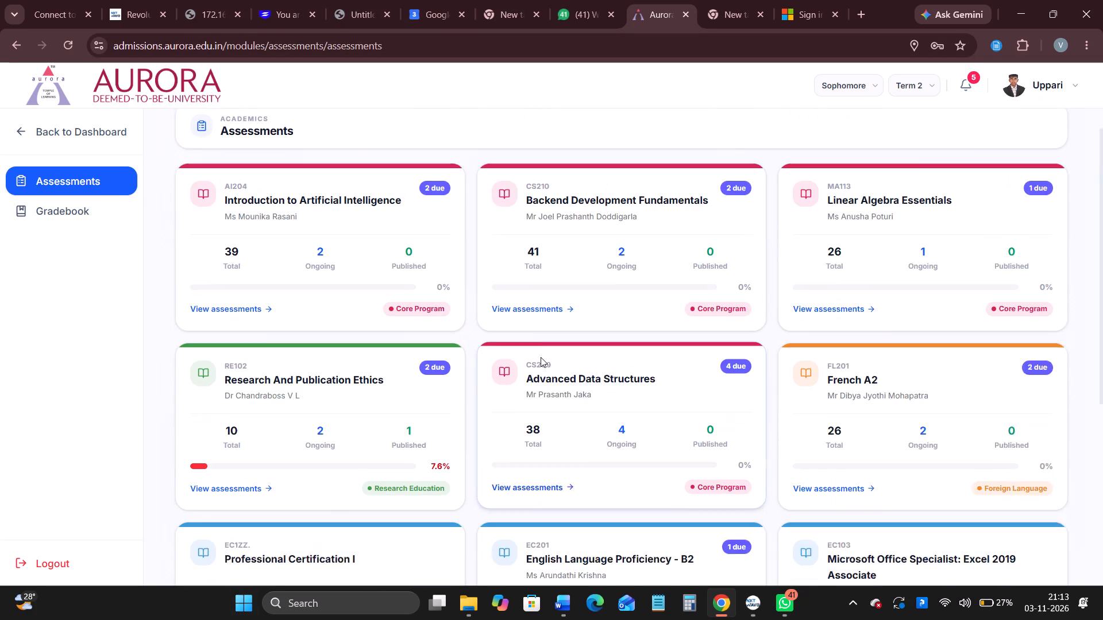
scroll(541, 357, "up", 1)
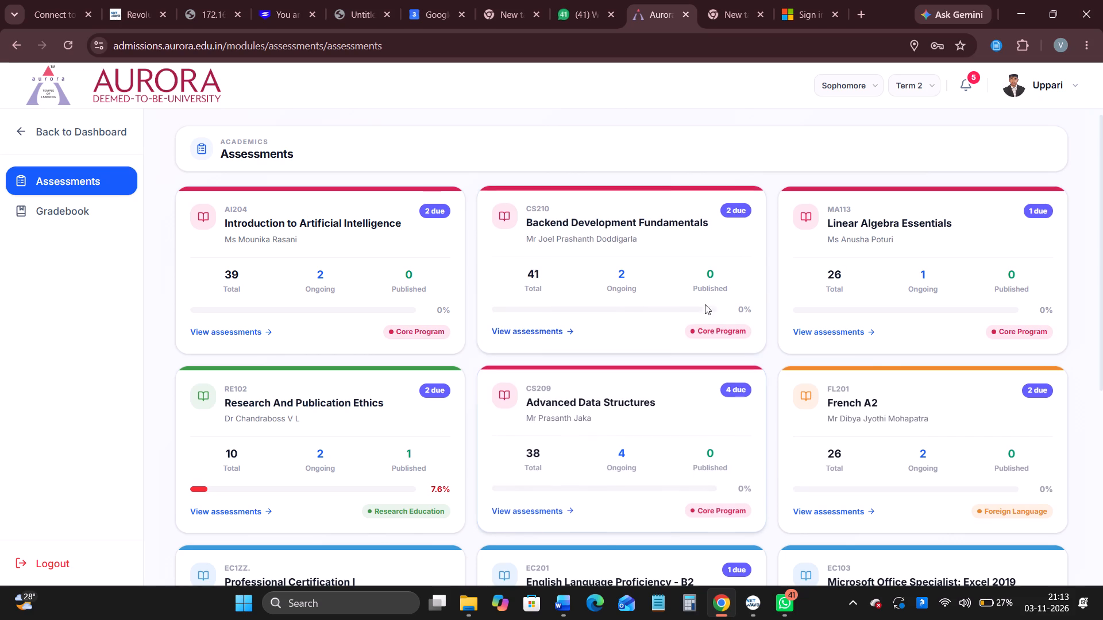
scroll(658, 428, "down", 1)
scroll(658, 428, "up", 1)
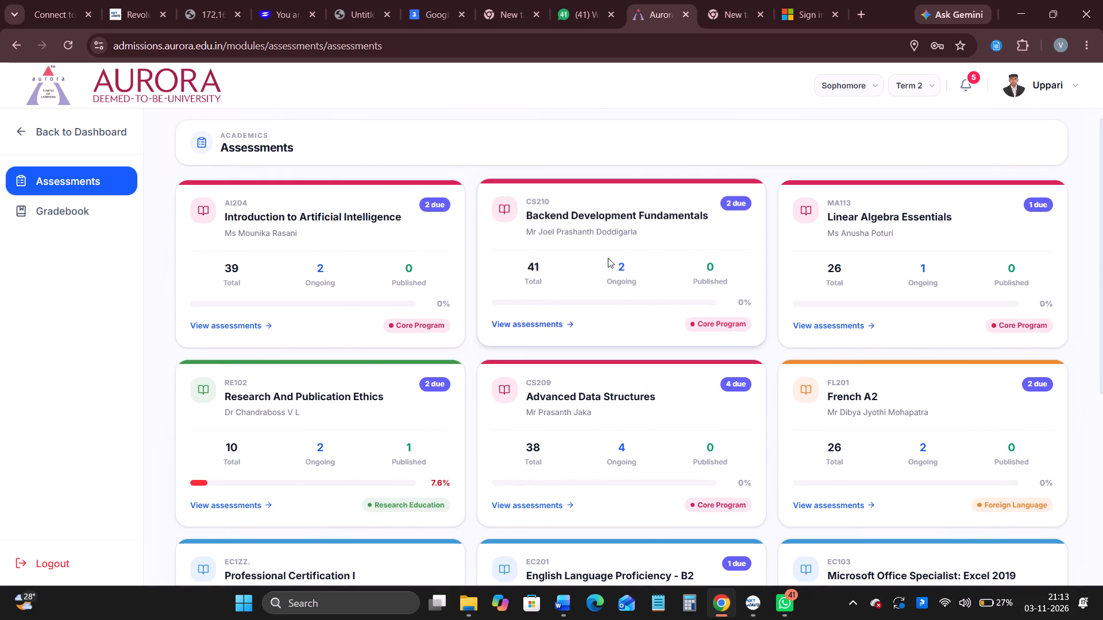
scroll(608, 258, "down", 1)
scroll(608, 258, "up", 1)
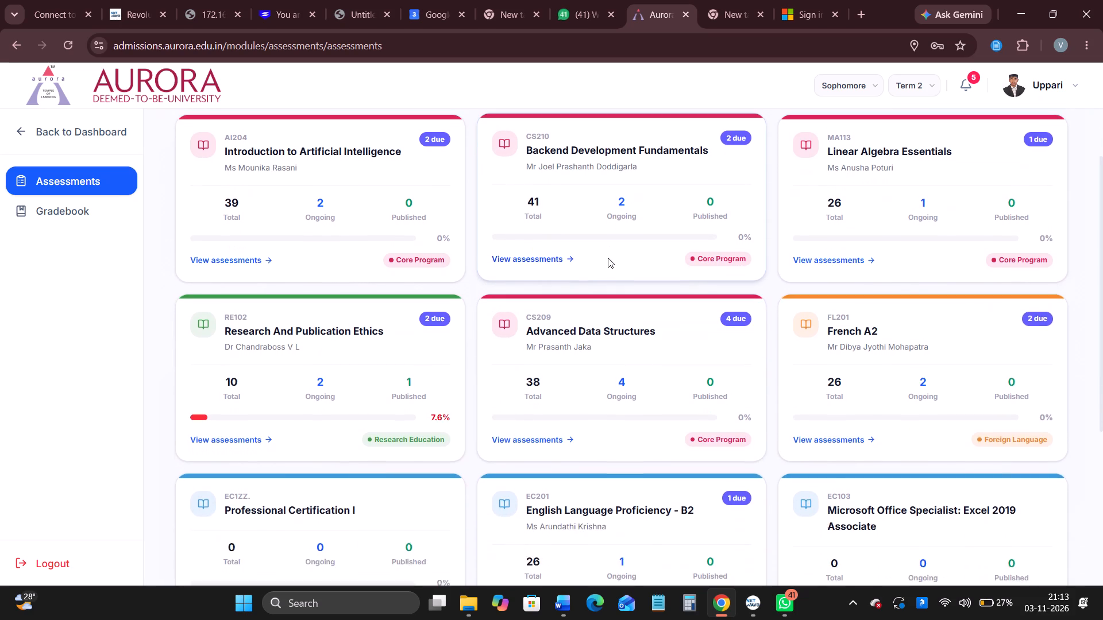
scroll(608, 258, "up", 2)
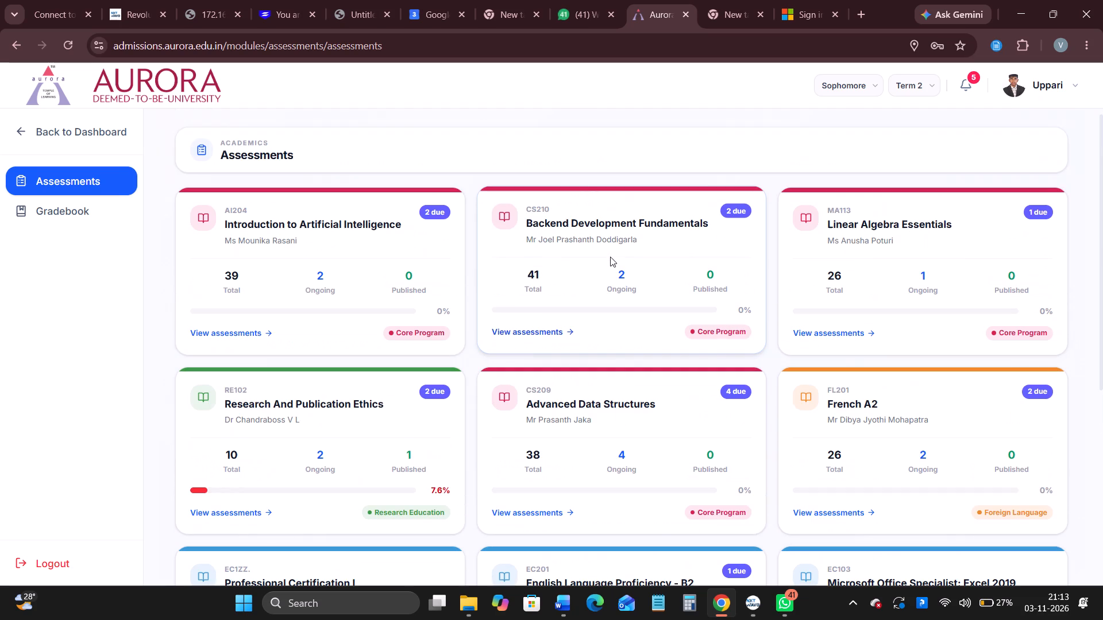
Recheck the Backend Development Fundamentals assessments and return to the course overview.
left_click(573, 248)
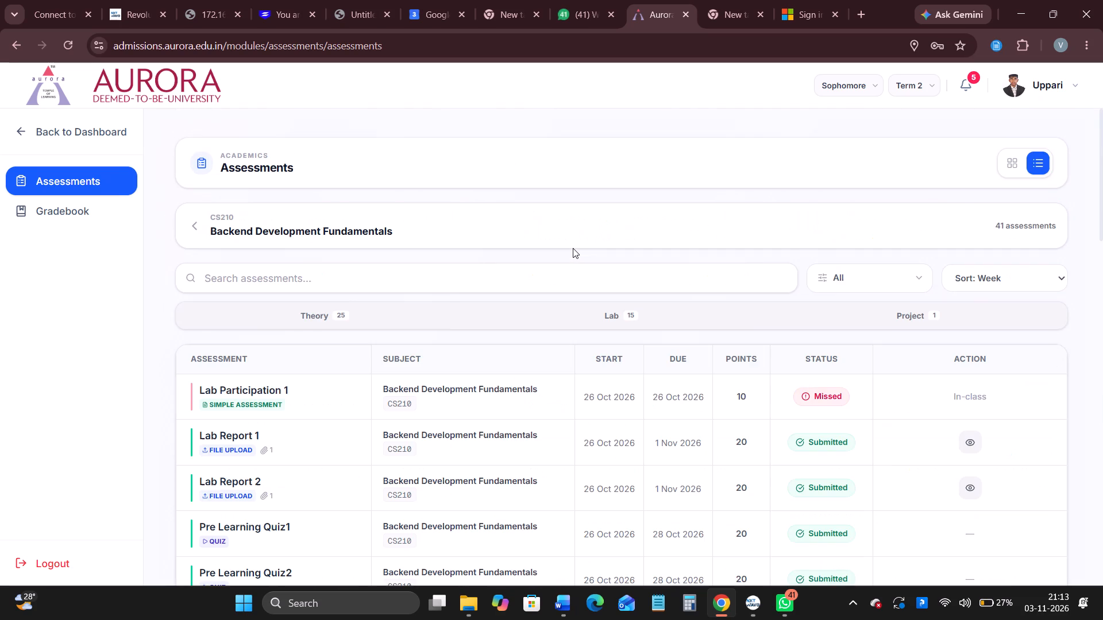
scroll(534, 440, "down", 10)
scroll(534, 440, "up", 7)
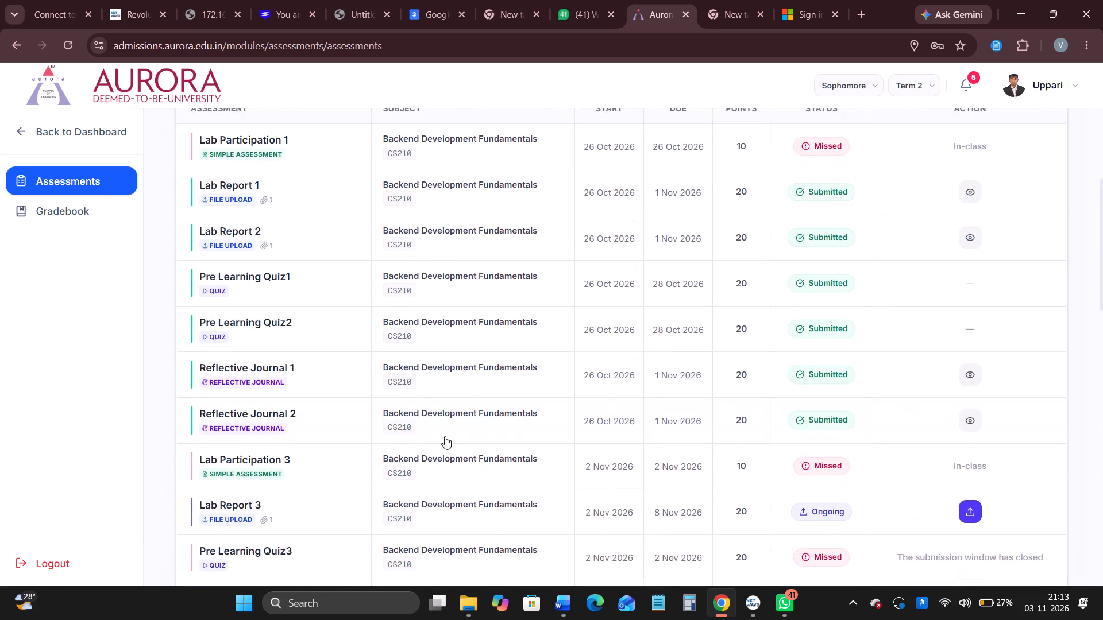
scroll(402, 428, "up", 3)
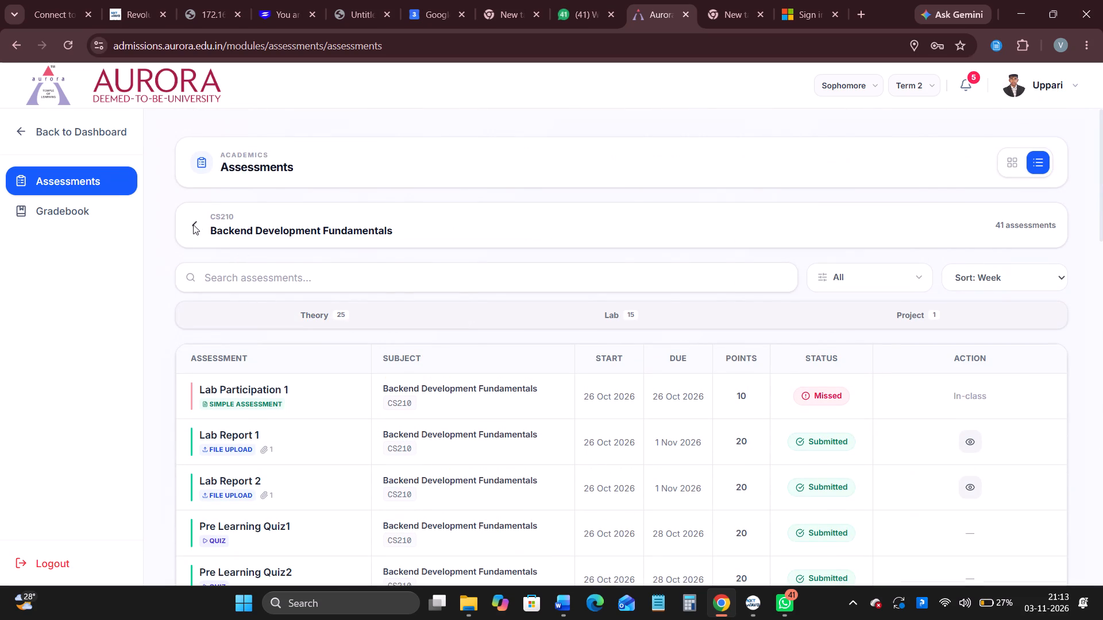
left_click(192, 230)
scroll(464, 340, "down", 1)
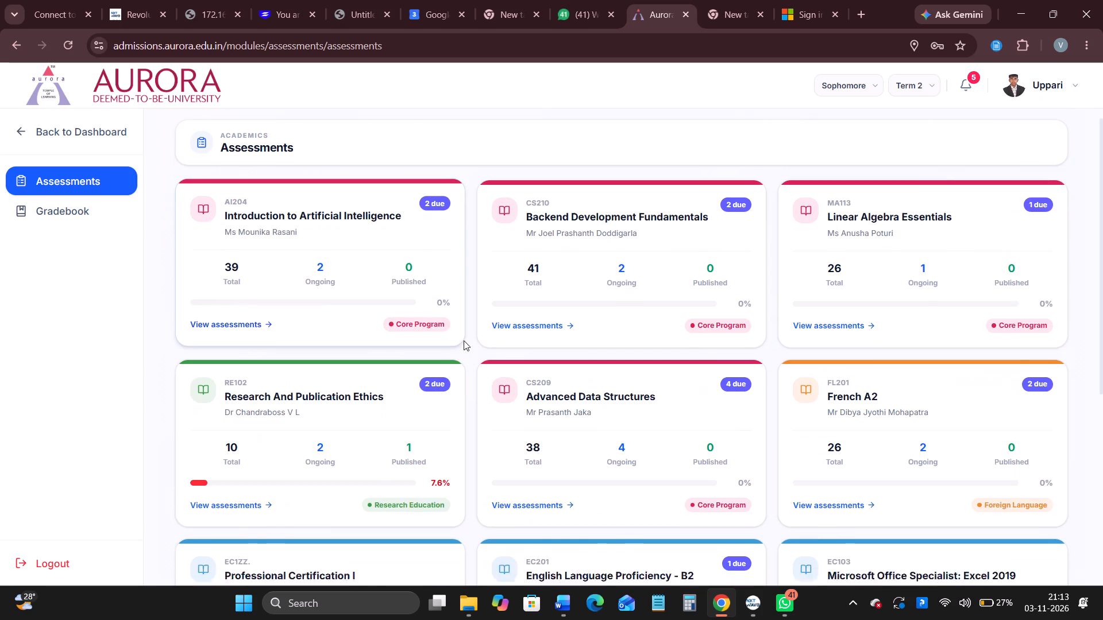
scroll(464, 340, "down", 1)
scroll(539, 235, "up", 1)
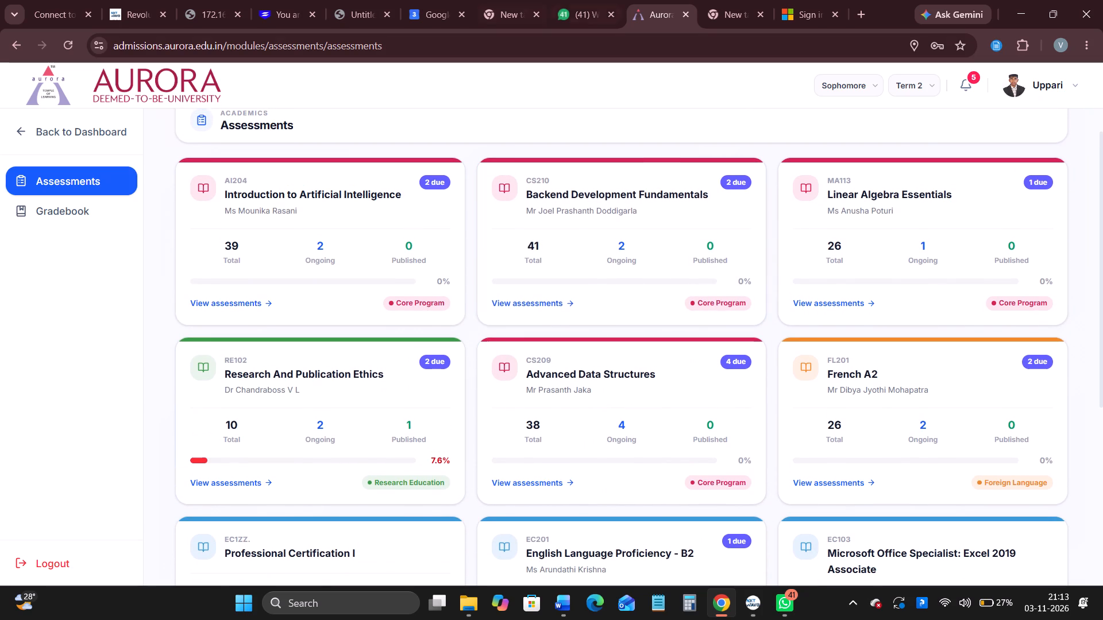
left_click(681, 247)
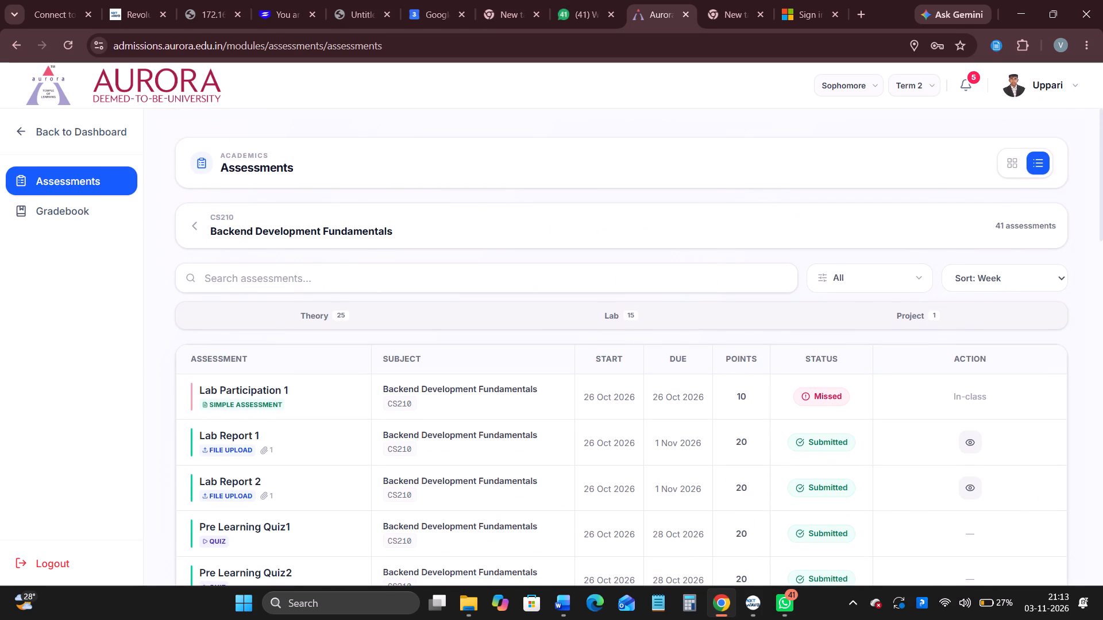
left_click(198, 224)
Open the Advanced Data Structures assessments and start the file upload for Lab Report 2.
scroll(500, 391, "down", 1)
scroll(414, 477, "down", 1)
left_click(620, 423)
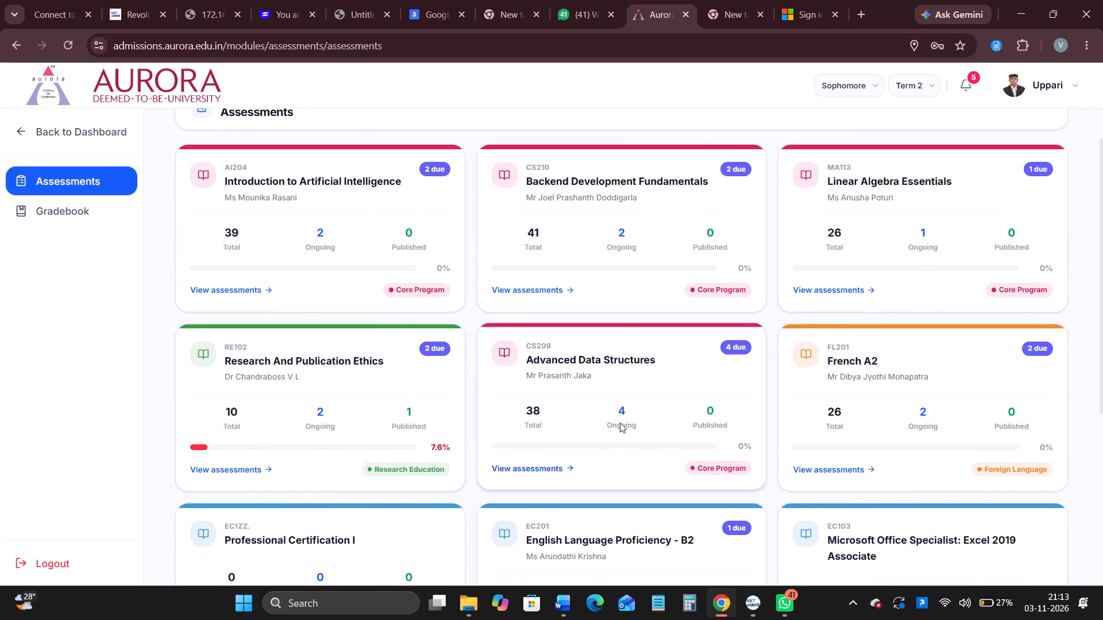
scroll(463, 425, "down", 4)
scroll(463, 425, "up", 1)
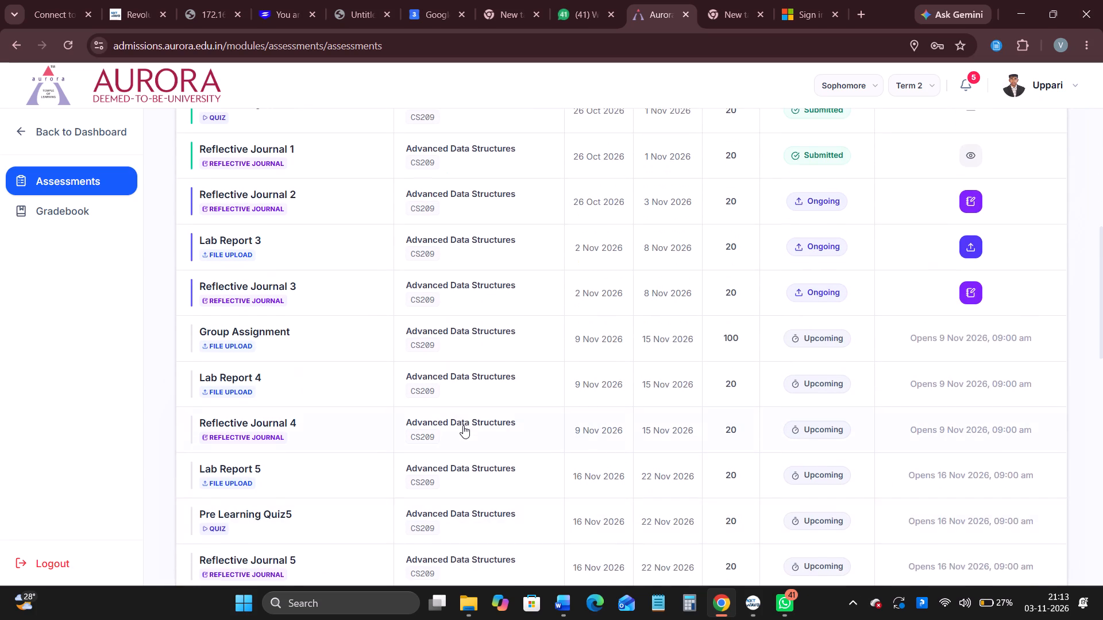
scroll(463, 425, "up", 4)
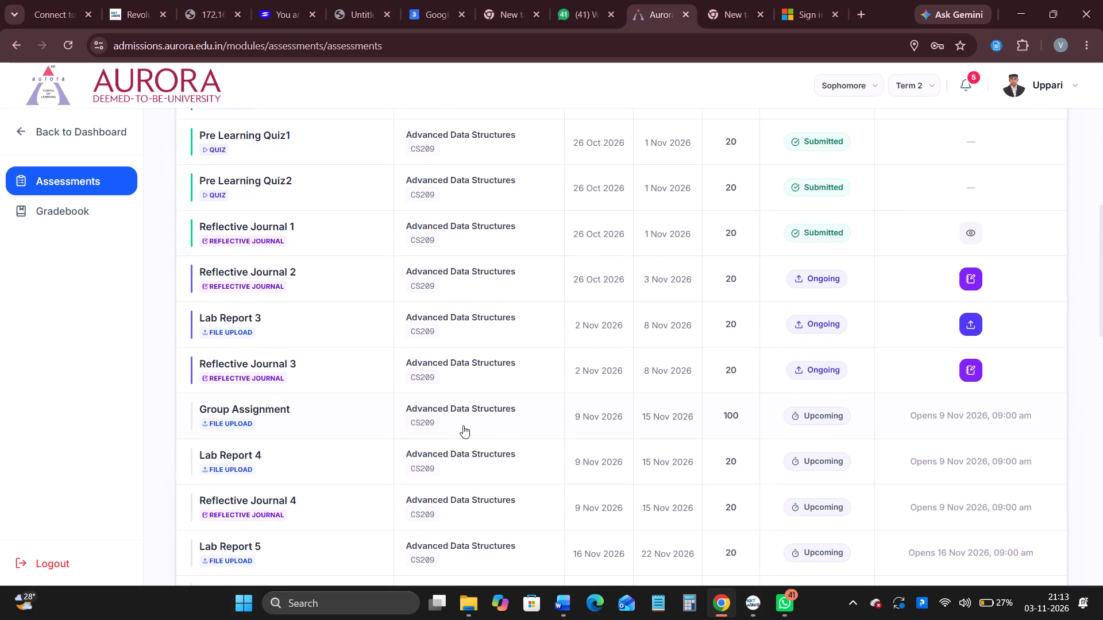
scroll(463, 425, "up", 1)
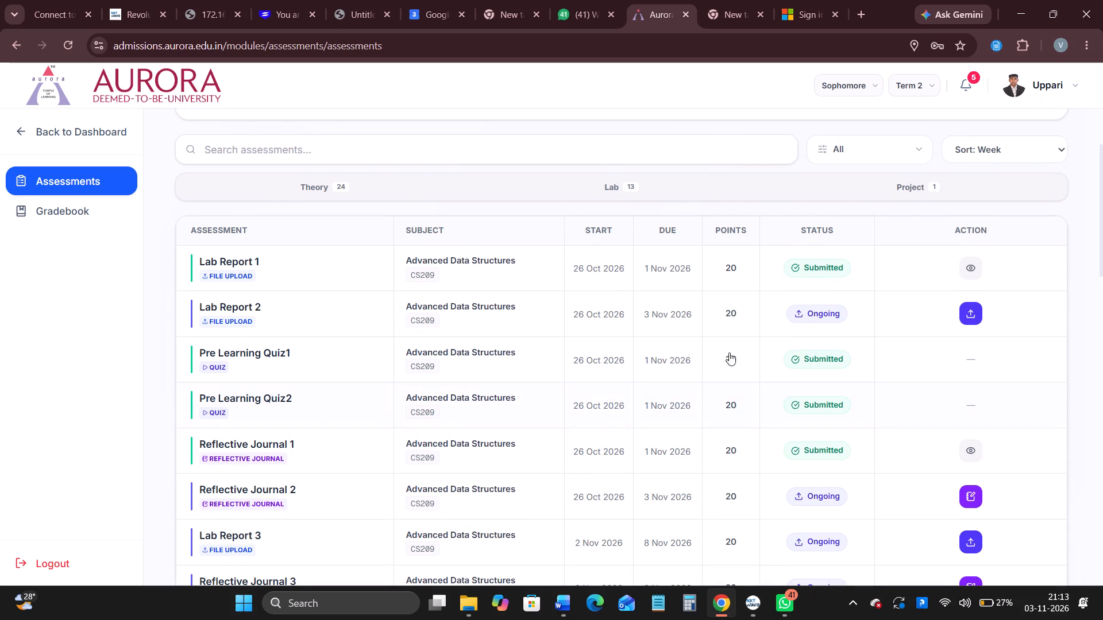
left_click(978, 313)
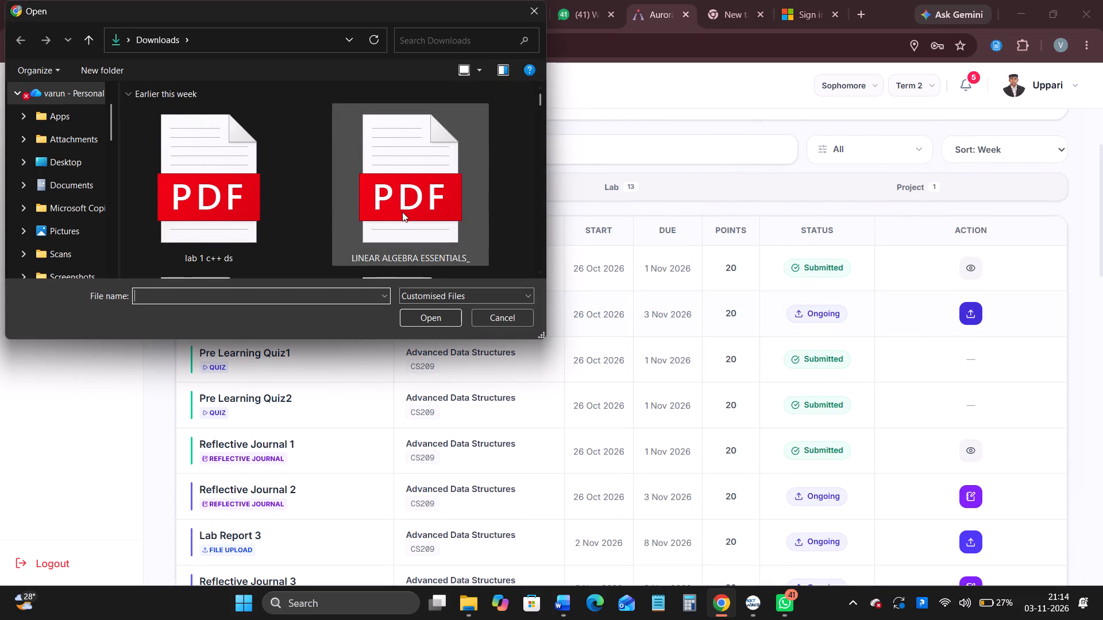
Look through the Downloads folder and the Home view's folders and recent files for the ADS LAB -2 report.
scroll(242, 200, "down", 1)
scroll(242, 200, "up", 2)
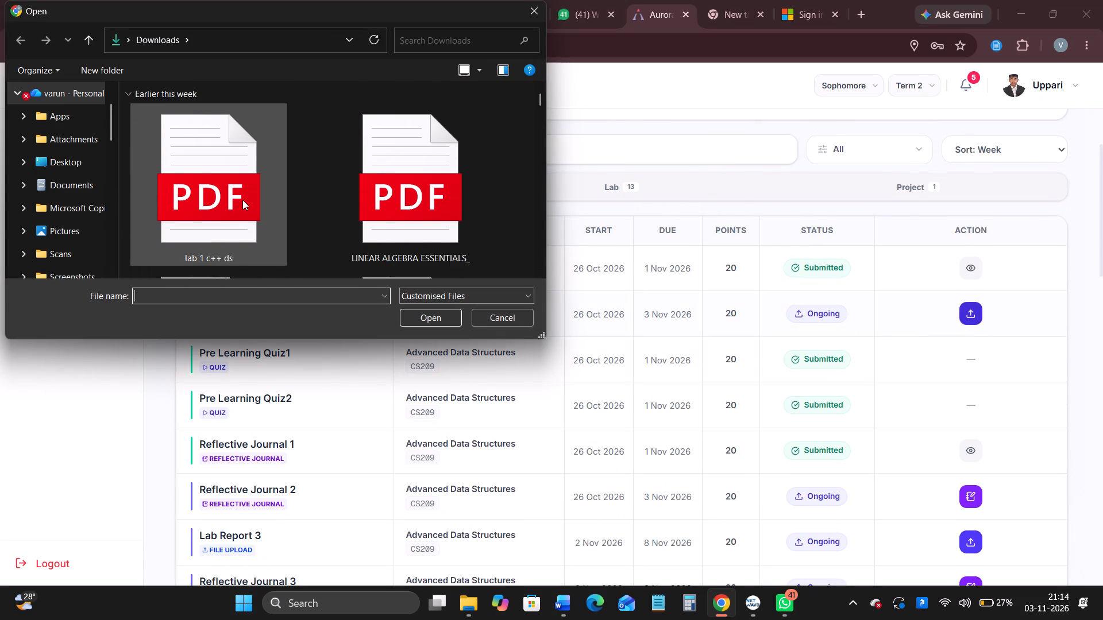
scroll(49, 234, "up", 3)
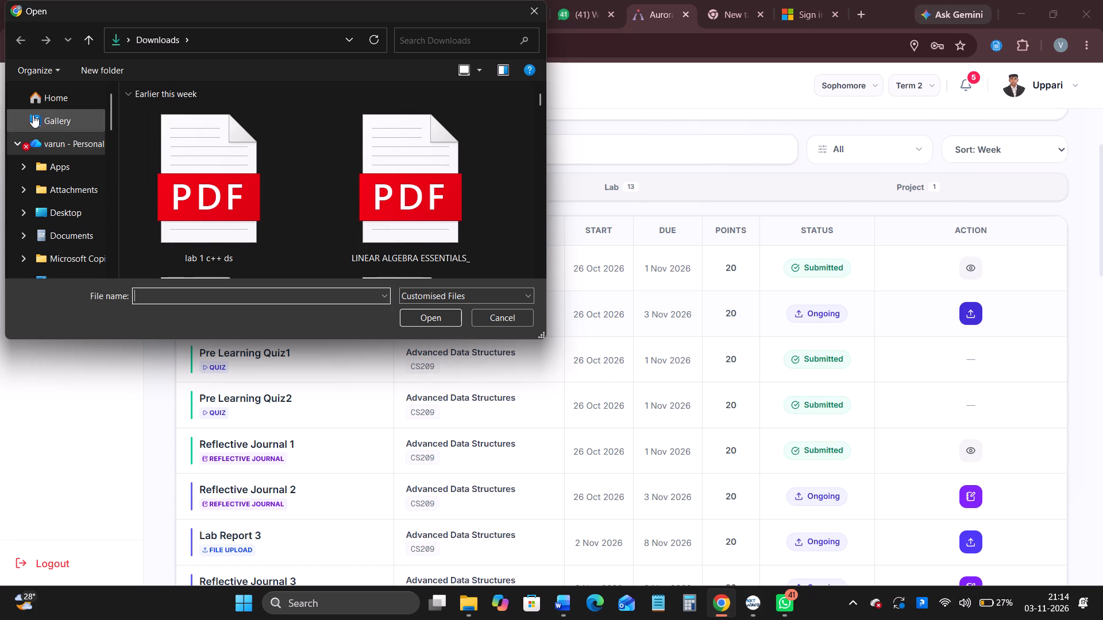
left_click(57, 90)
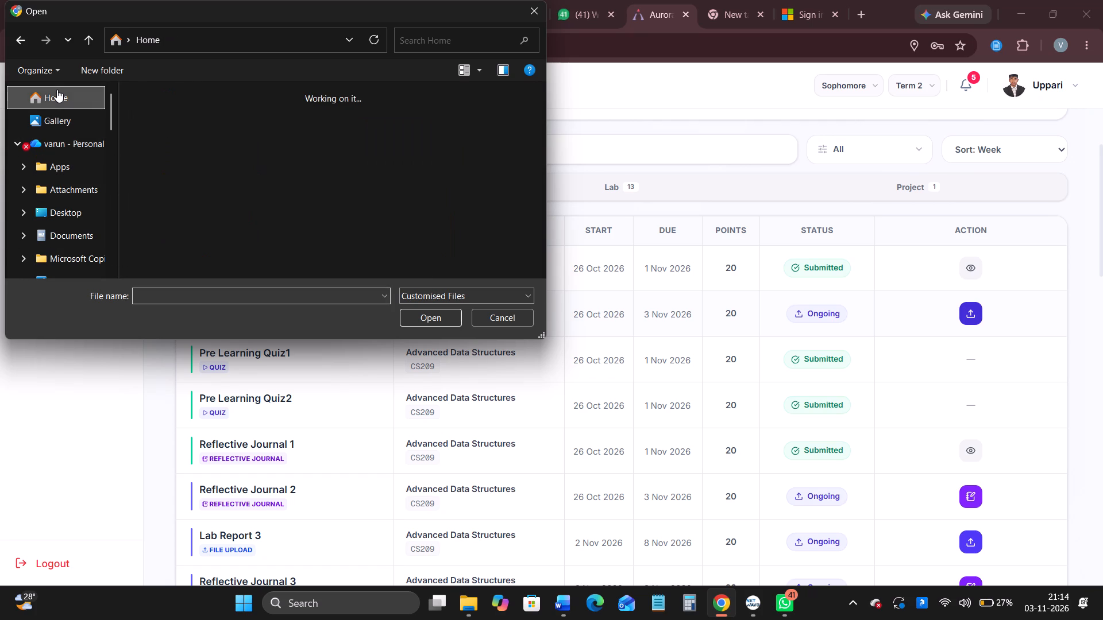
scroll(244, 179, "down", 2)
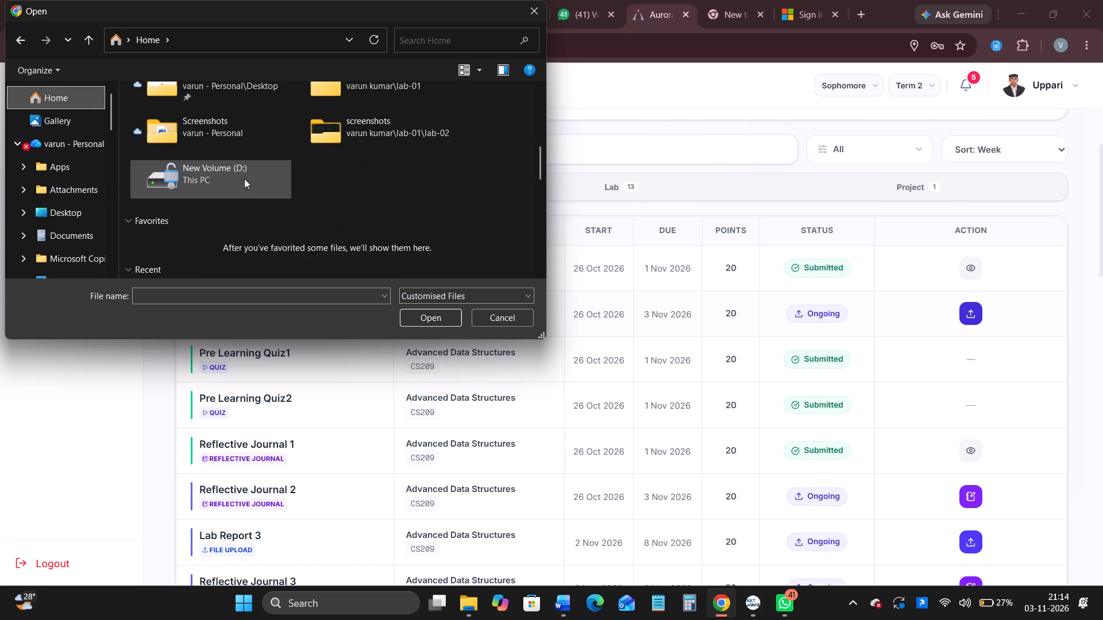
scroll(244, 179, "down", 1)
scroll(244, 179, "up", 5)
scroll(244, 179, "down", 2)
scroll(244, 179, "up", 1)
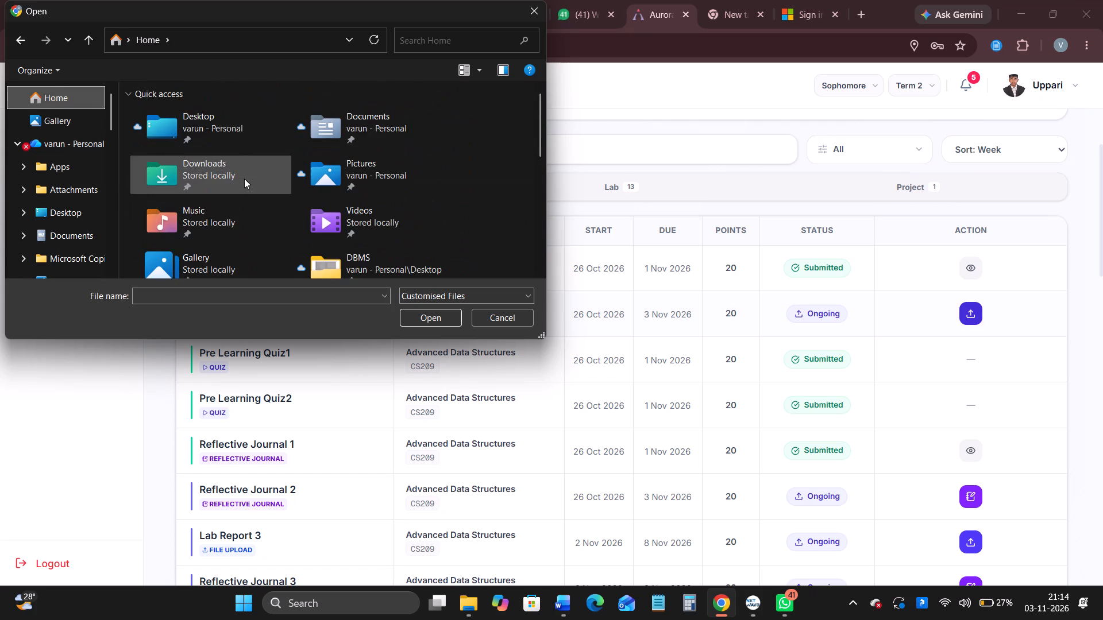
scroll(244, 179, "down", 2)
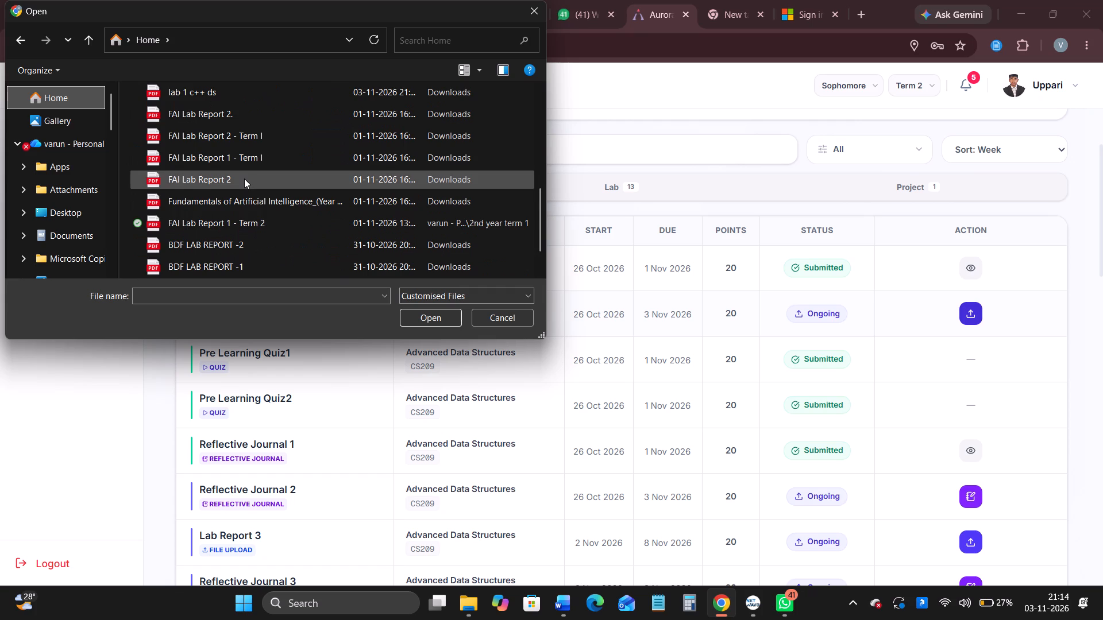
scroll(244, 179, "up", 2)
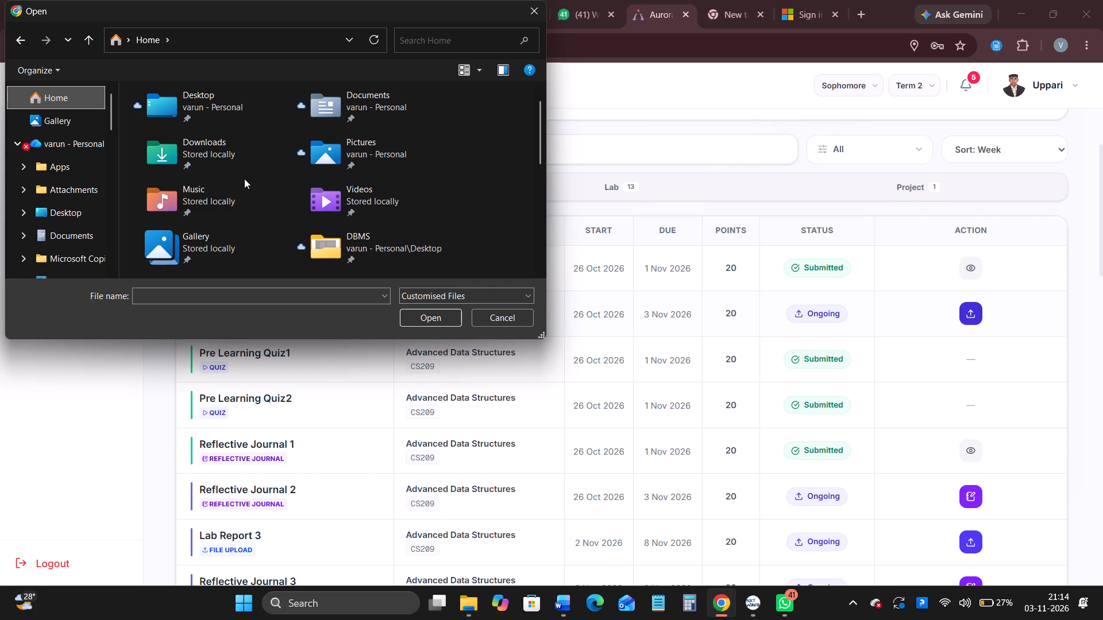
scroll(244, 179, "down", 2)
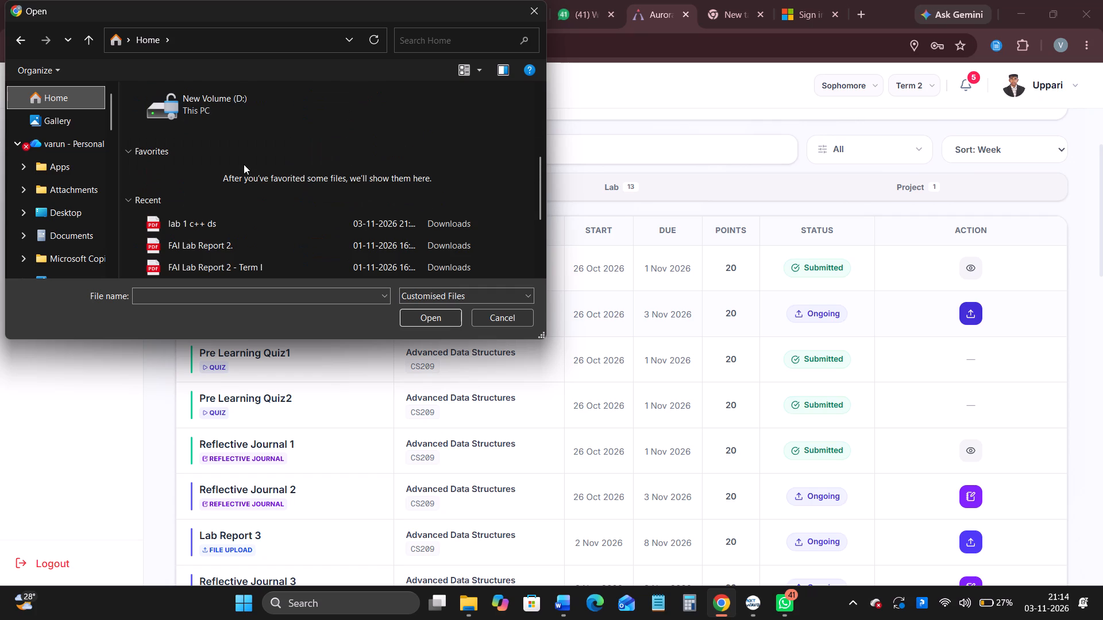
scroll(223, 247, "up", 4)
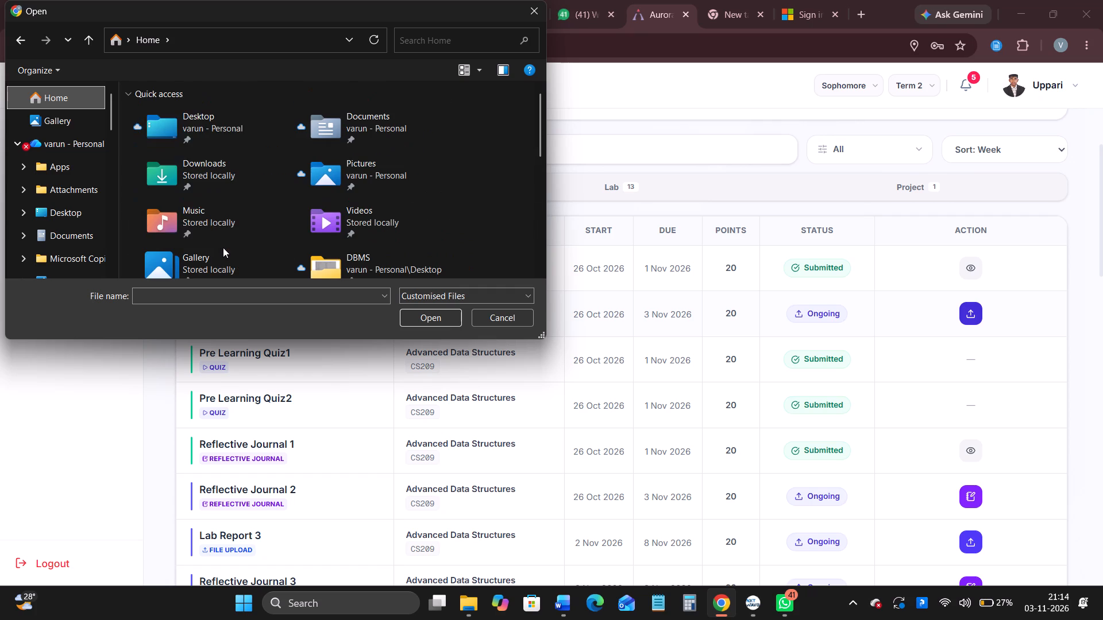
Search the personal OneDrive for "ADS" and choose the ADS LAB -2 file for the Lab Report 2 upload.
left_click(423, 43)
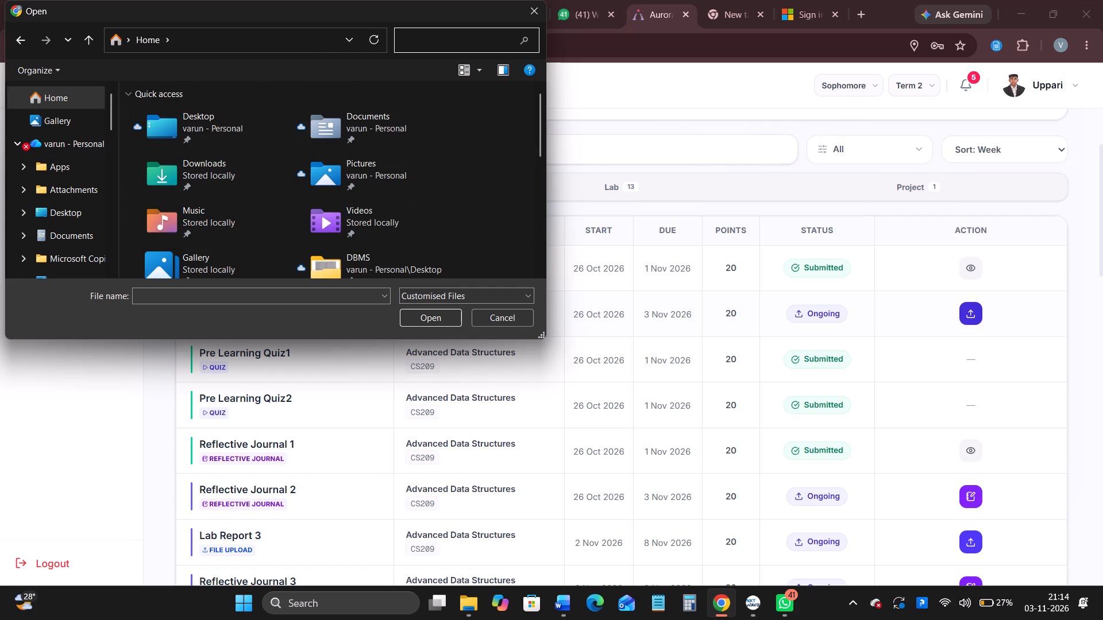
left_click(60, 142)
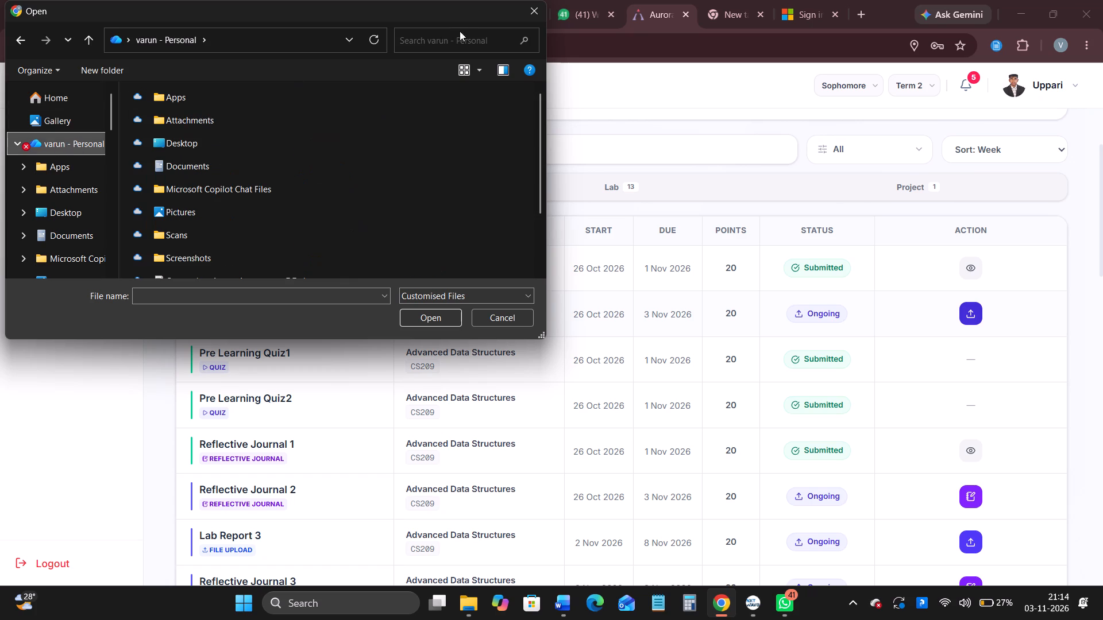
left_click(442, 37)
type("ADS")
key("space")
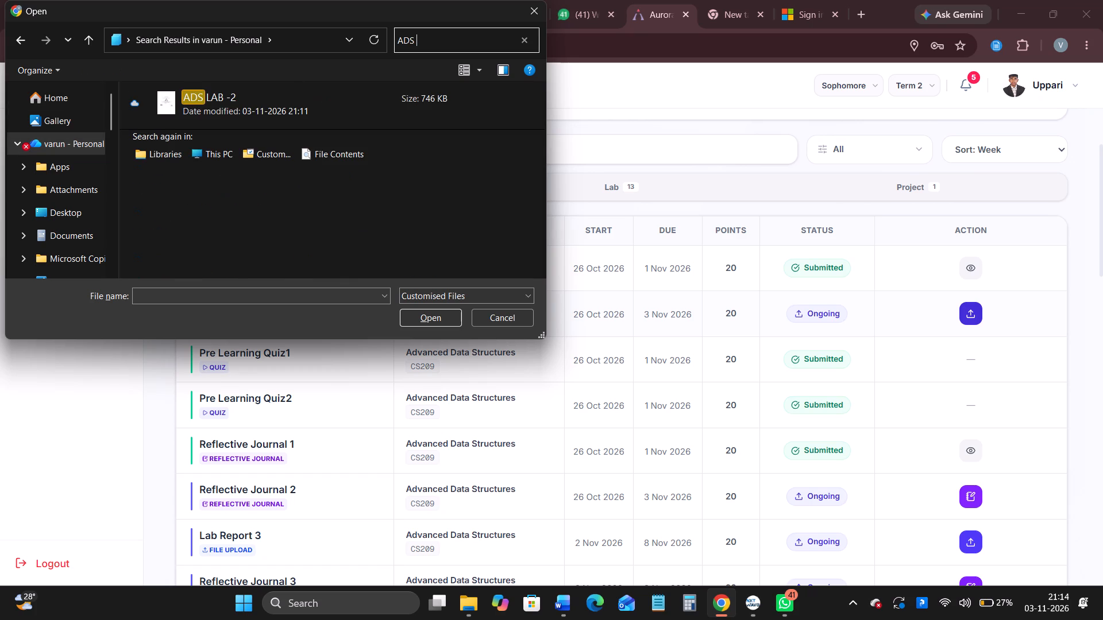
left_click(281, 90)
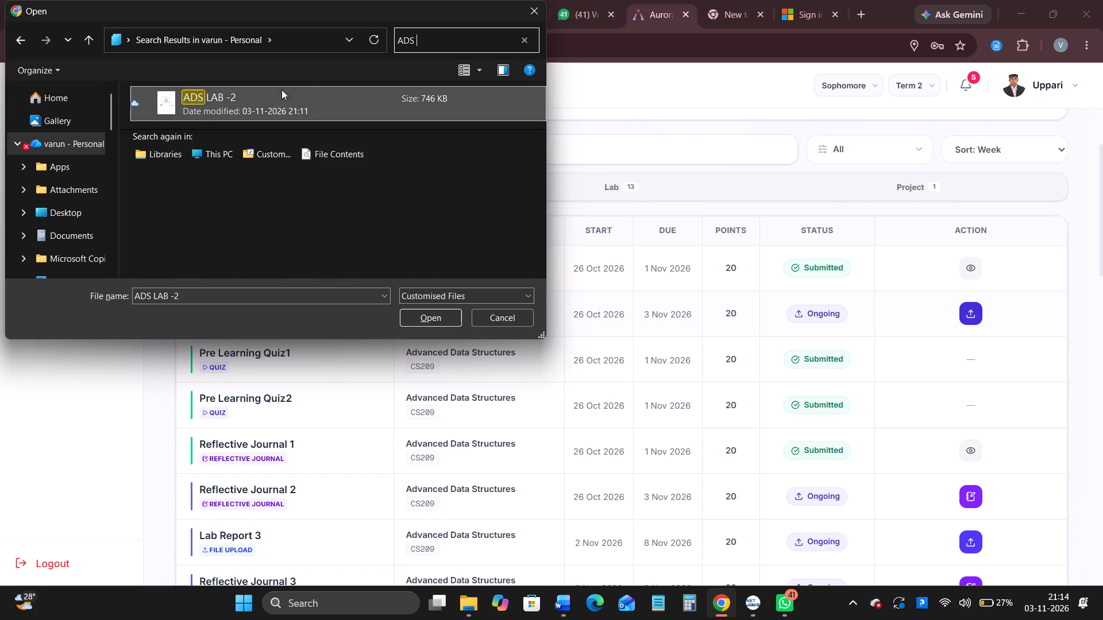
Upload the chosen ADS LAB -2 file as the Lab Report 2 submission.
left_click(427, 321)
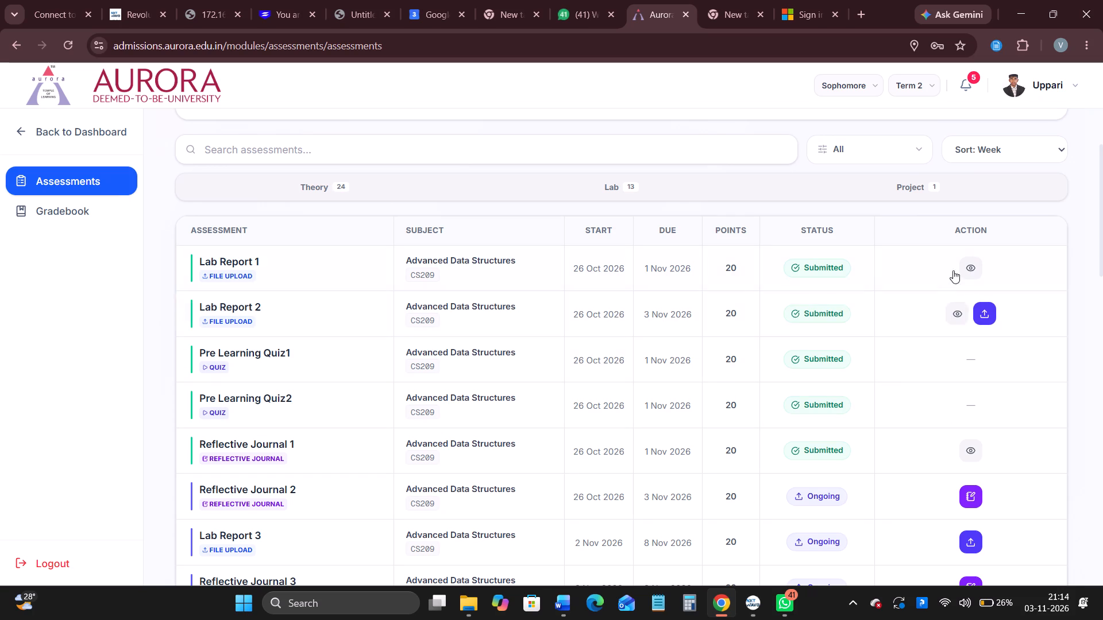